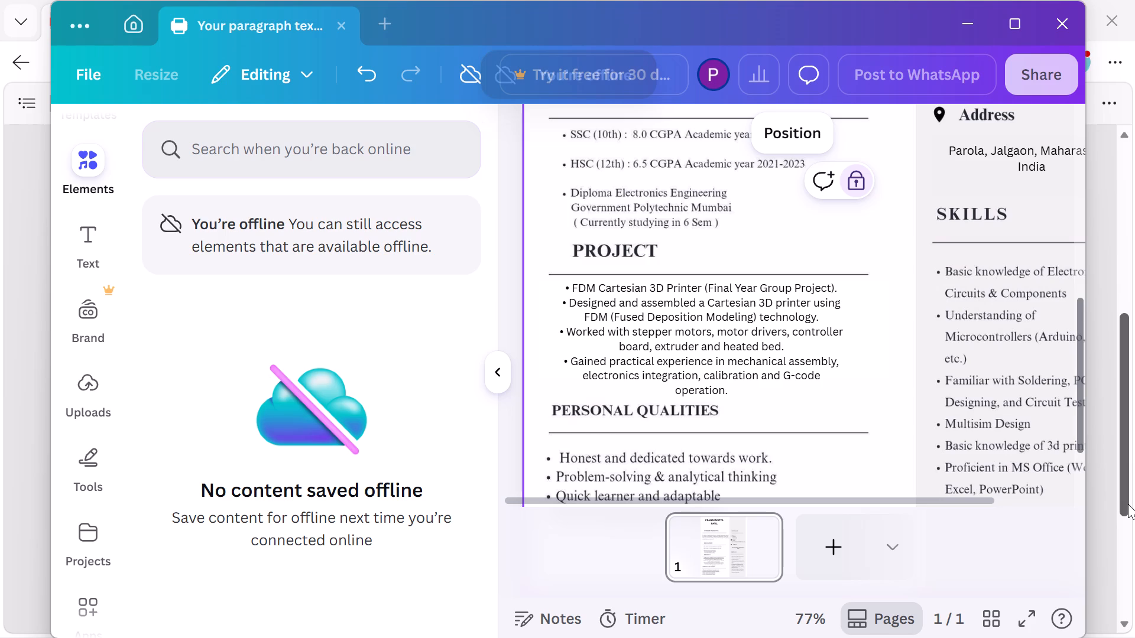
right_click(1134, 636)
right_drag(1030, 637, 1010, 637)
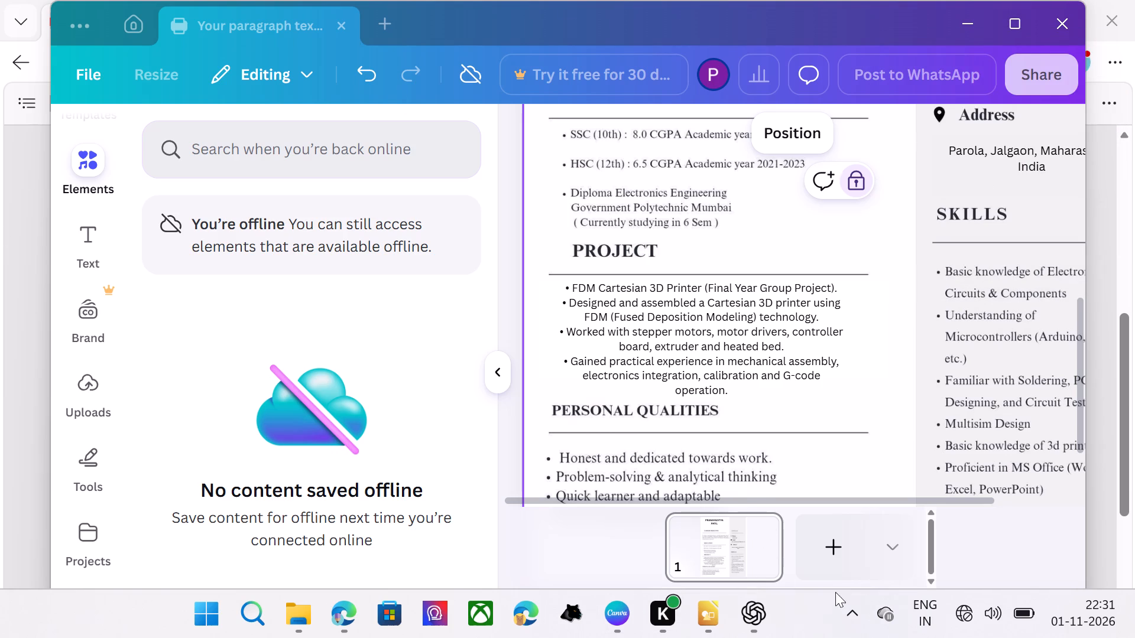
Switch the computer's Wi-Fi off and back on, and connect to the Redmi Note 11 Pro network.
click(1027, 627)
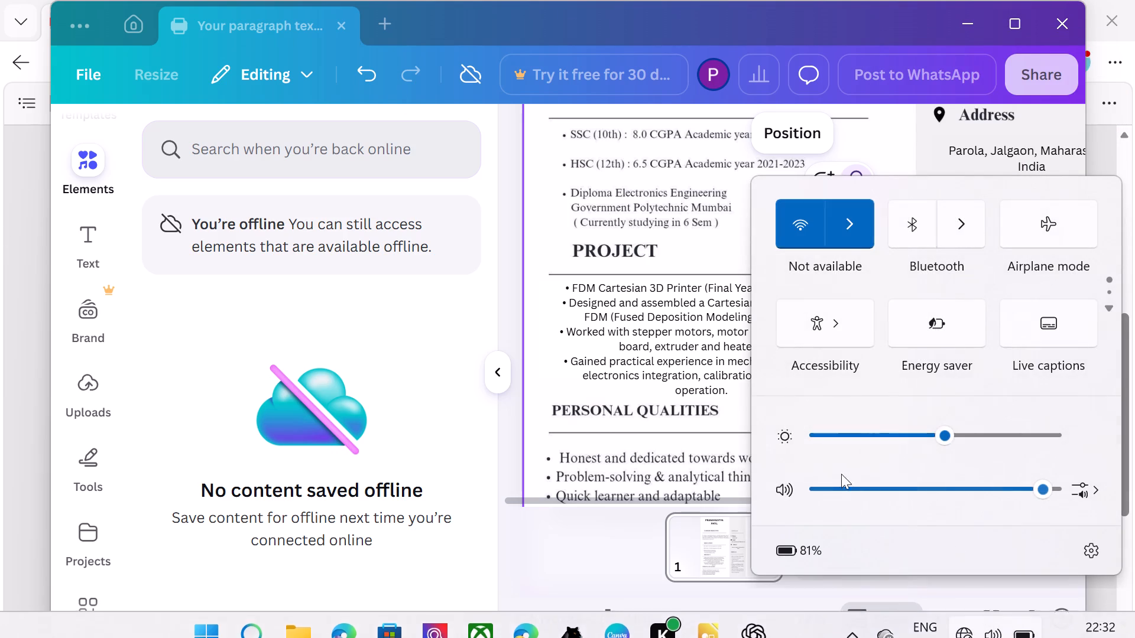
click(864, 239)
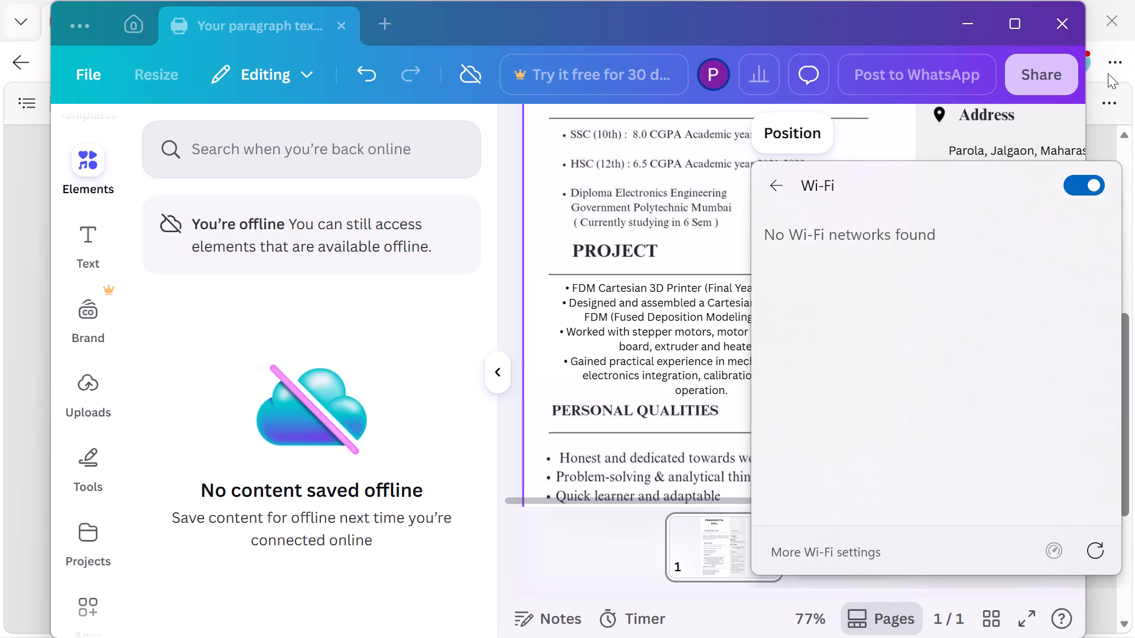
click(1095, 180)
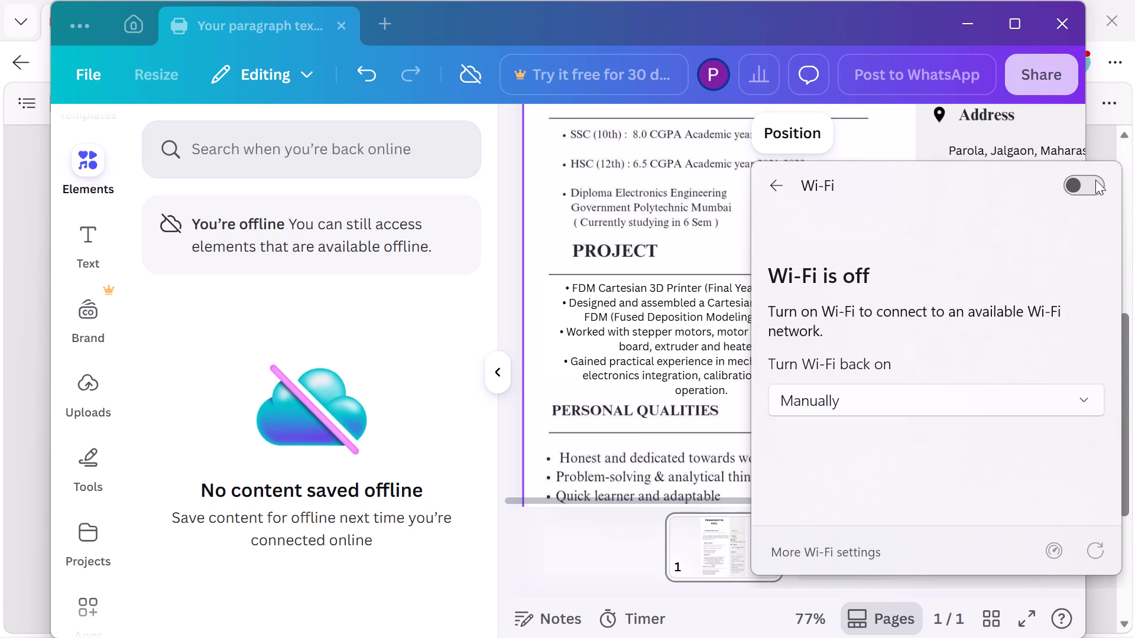
click(1095, 180)
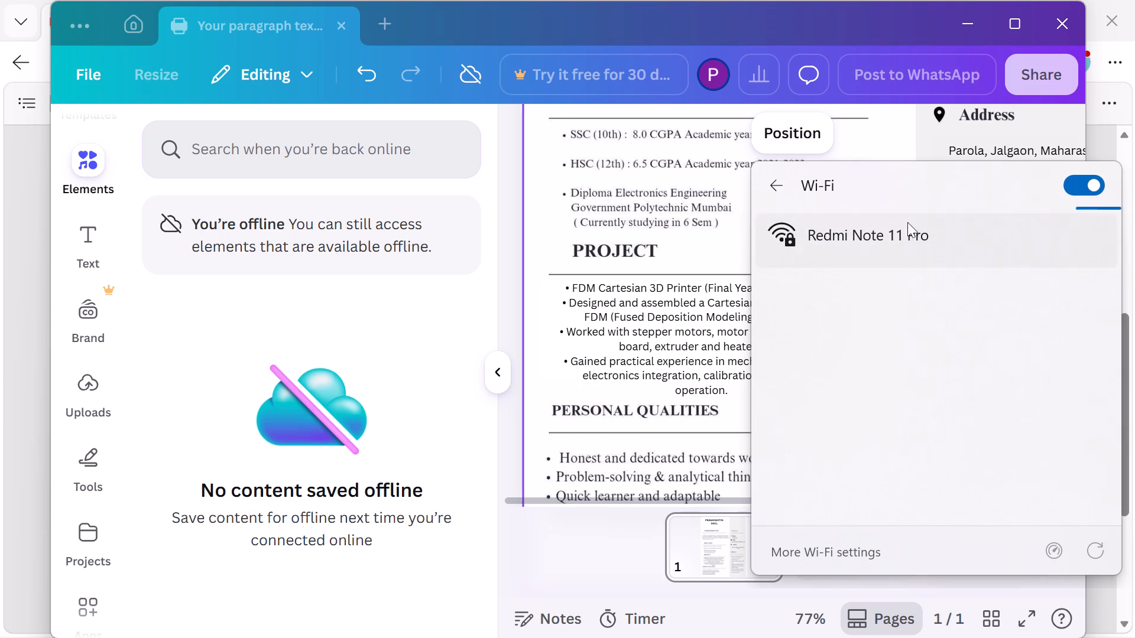
click(912, 237)
click(1007, 327)
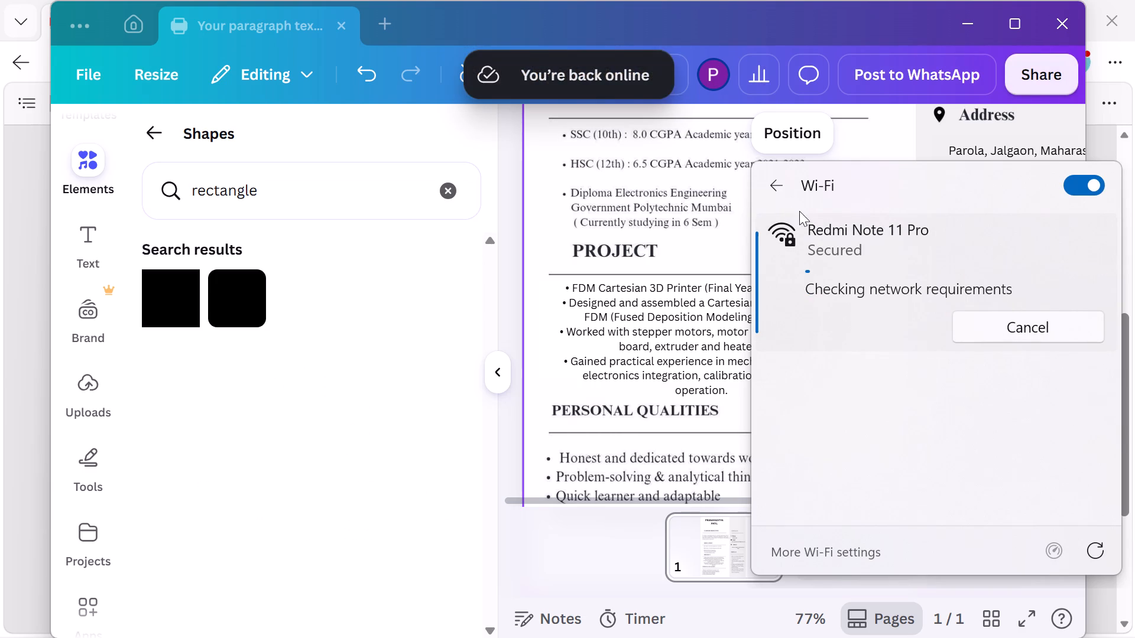
click(773, 182)
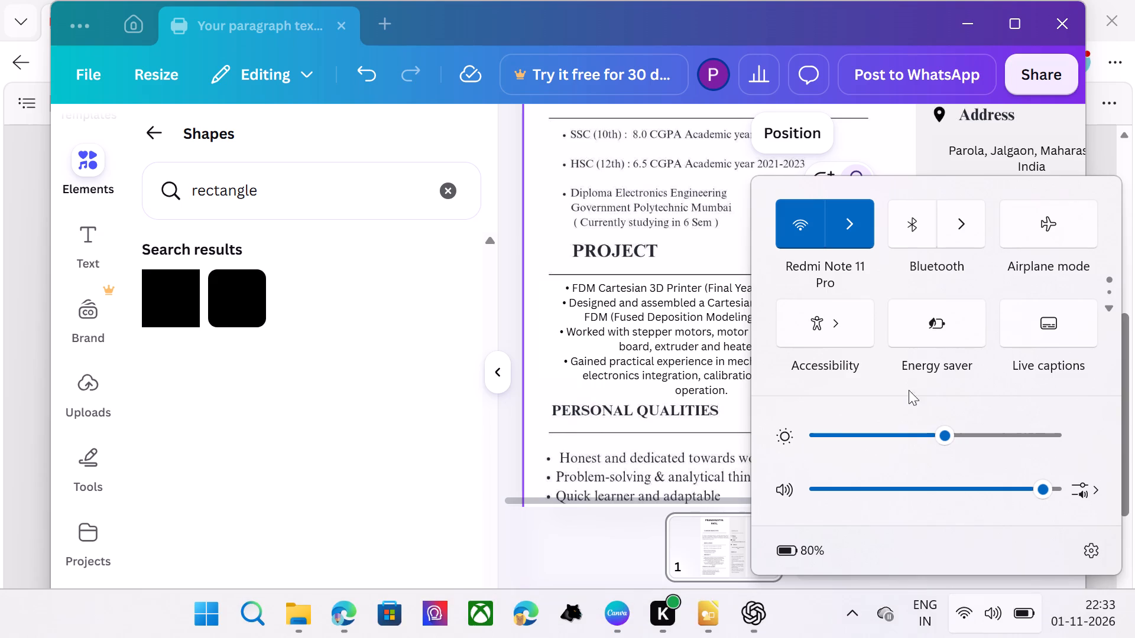
click(440, 312)
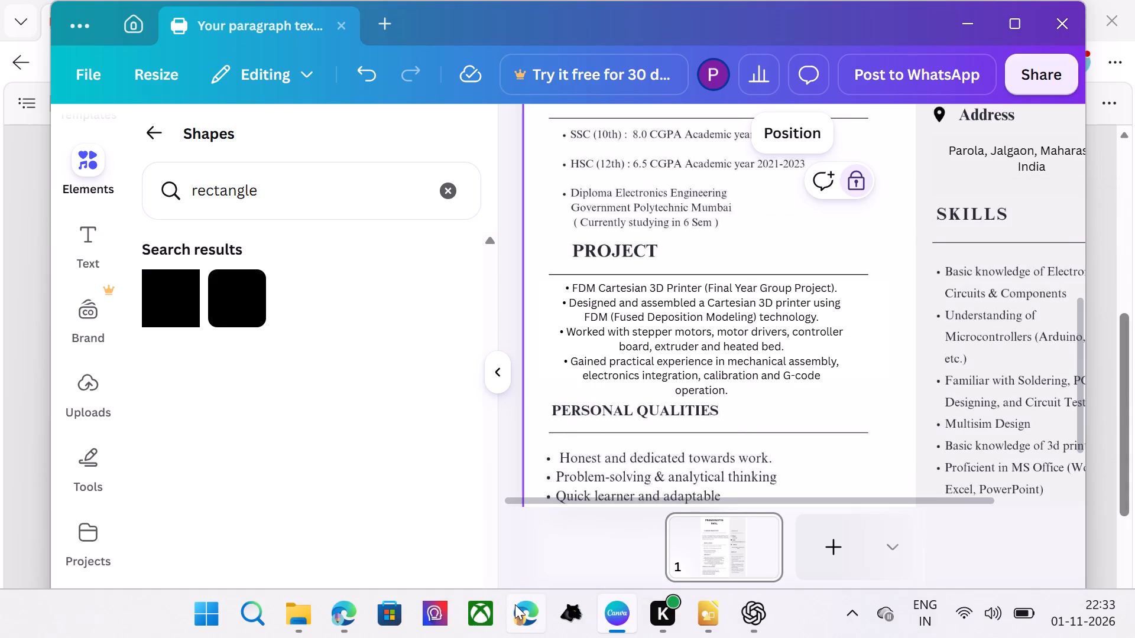
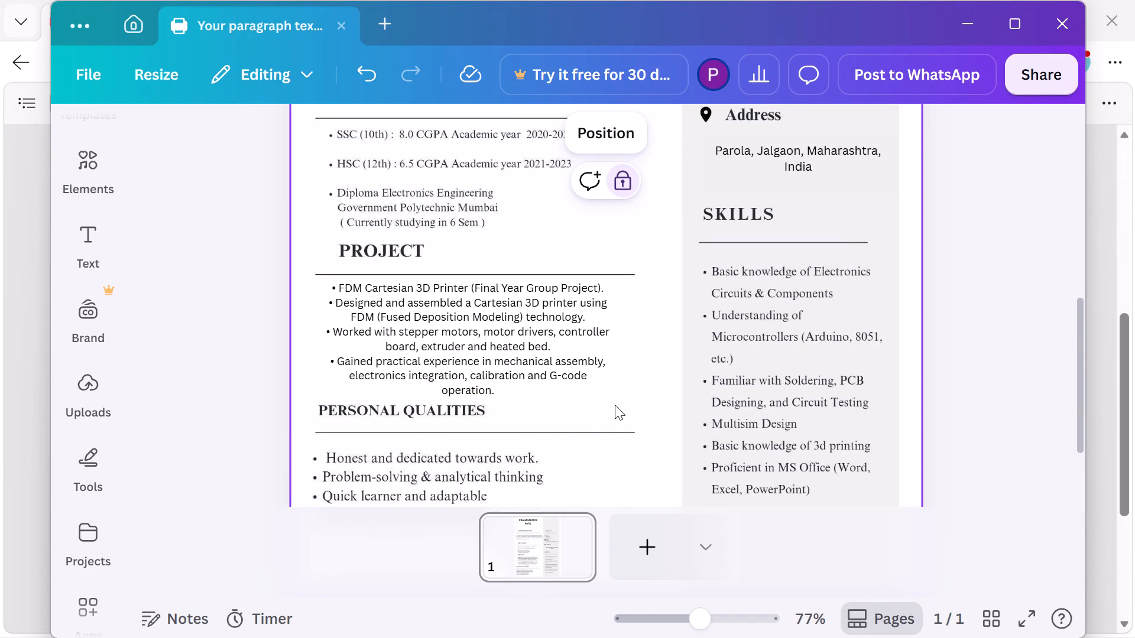
Examine the résumé from the career objective and contact details down to the personal qualities and skills sections.
scroll(615, 405, down, 2)
scroll(615, 405, up, 4)
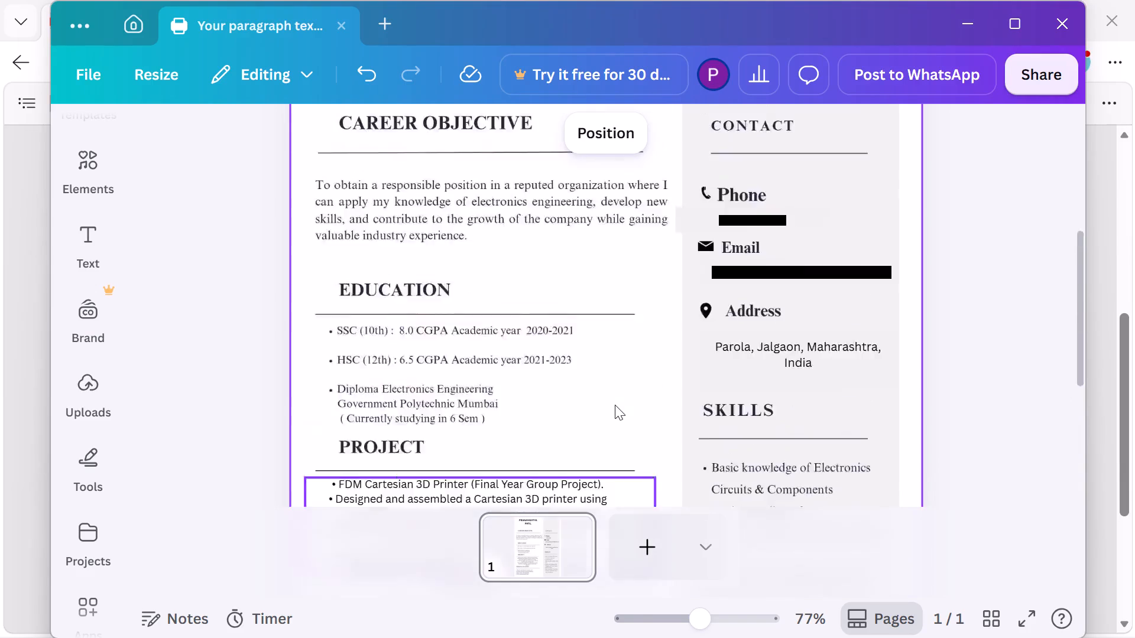
scroll(615, 405, down, 3)
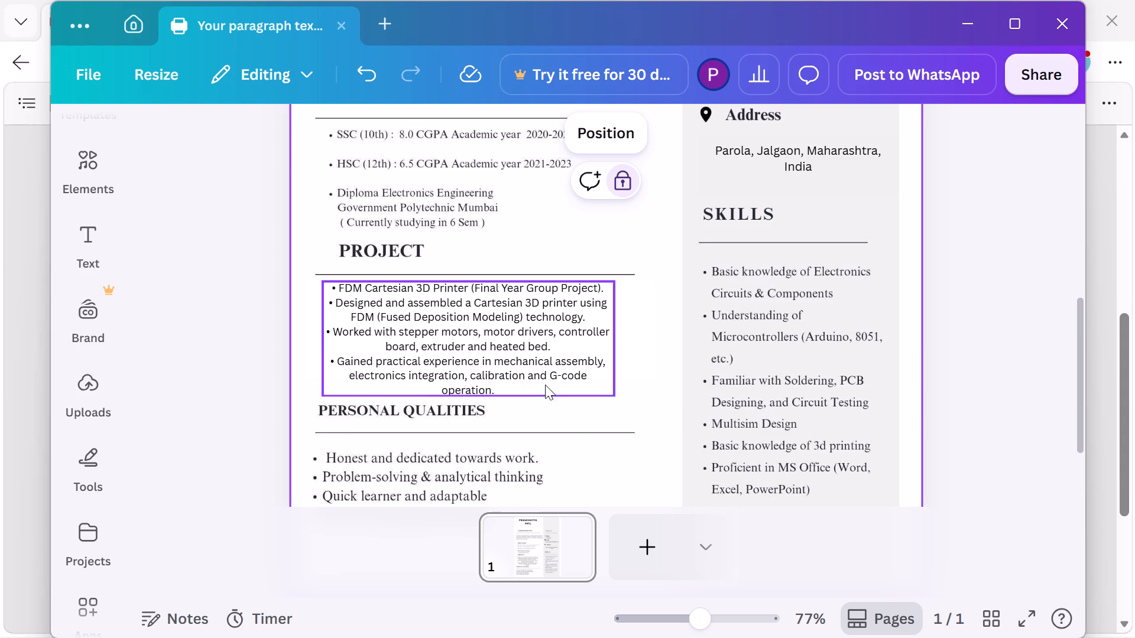
scroll(583, 401, down, 1)
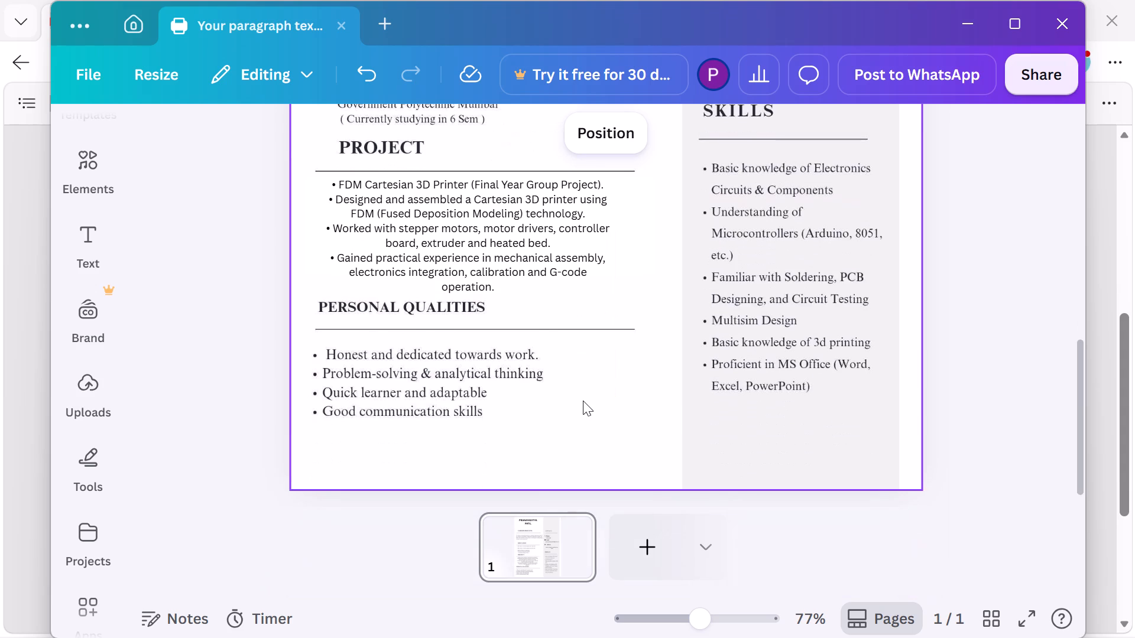
scroll(583, 401, up, 1)
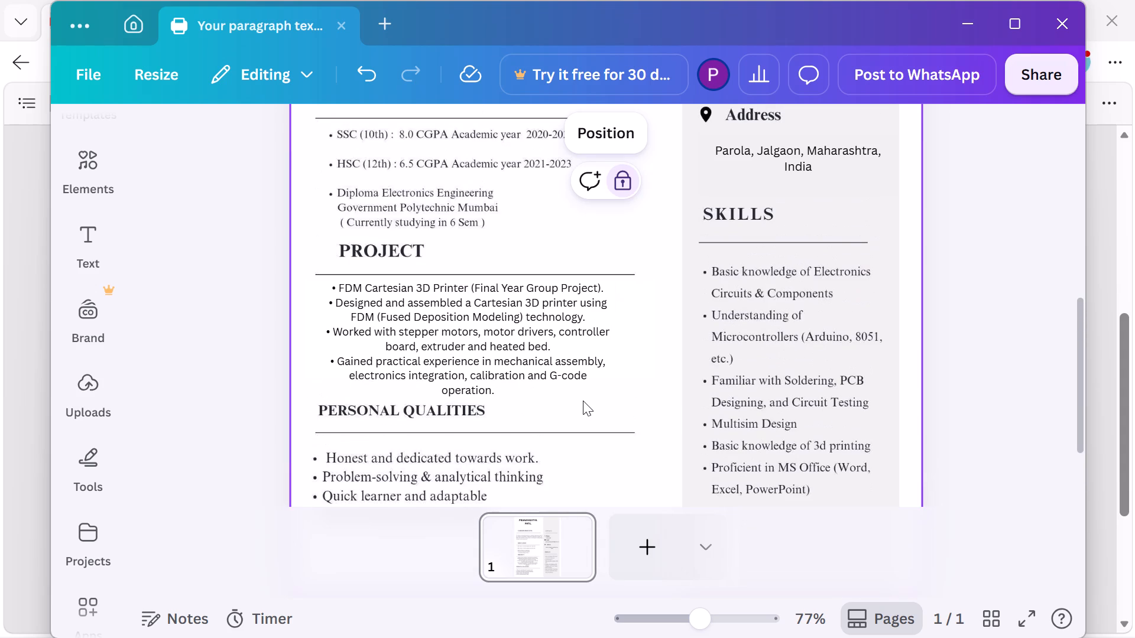
scroll(583, 401, up, 1)
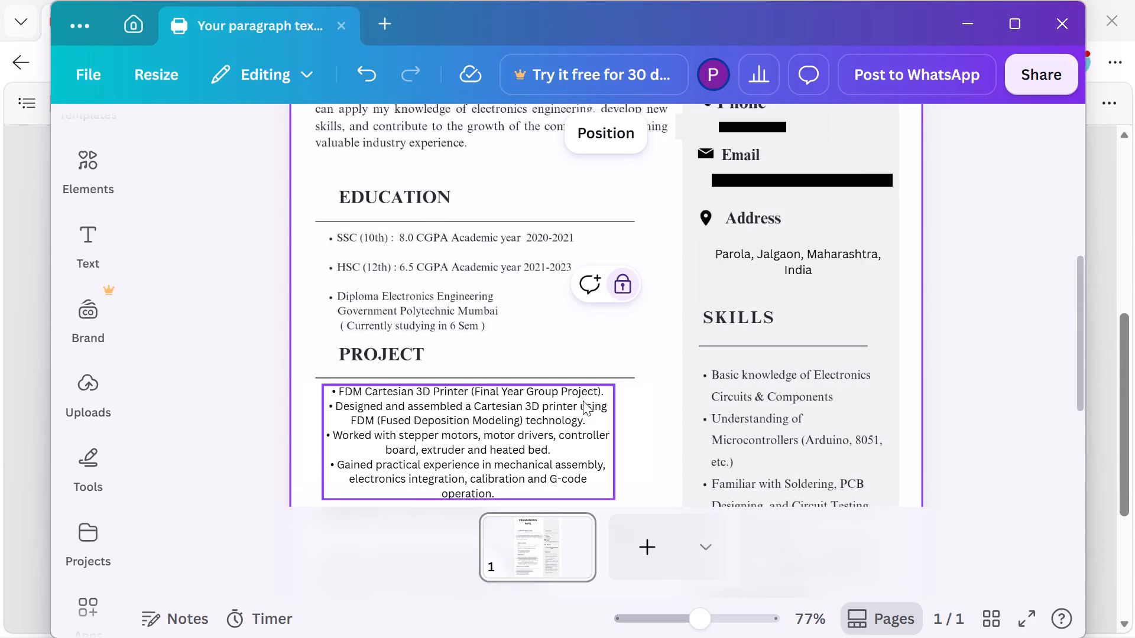
scroll(583, 401, down, 1)
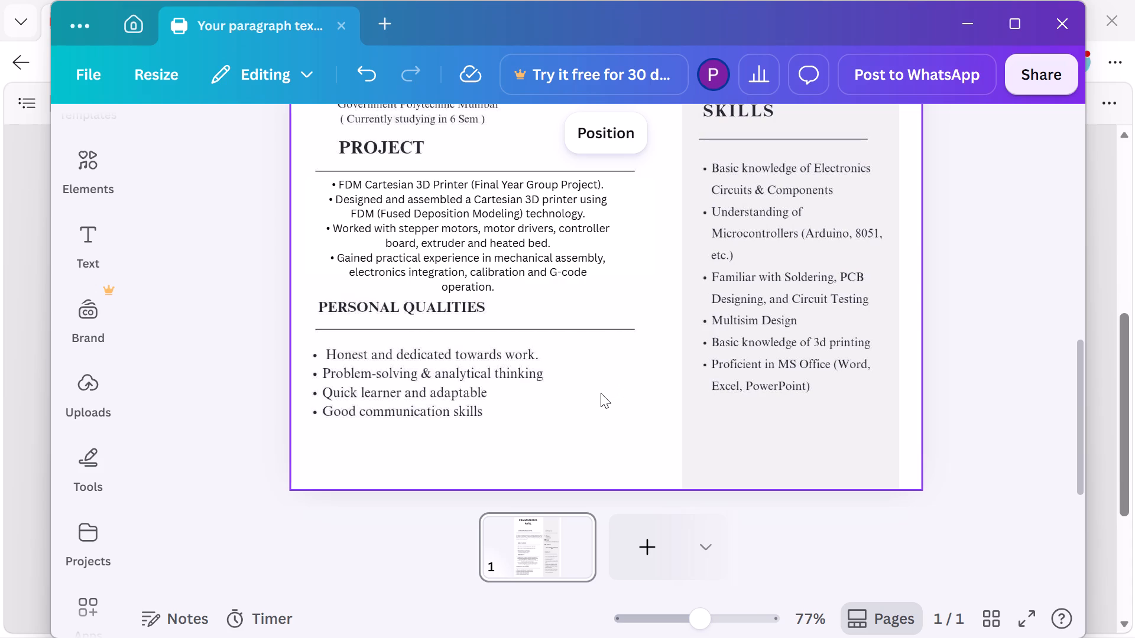
scroll(601, 393, up, 1)
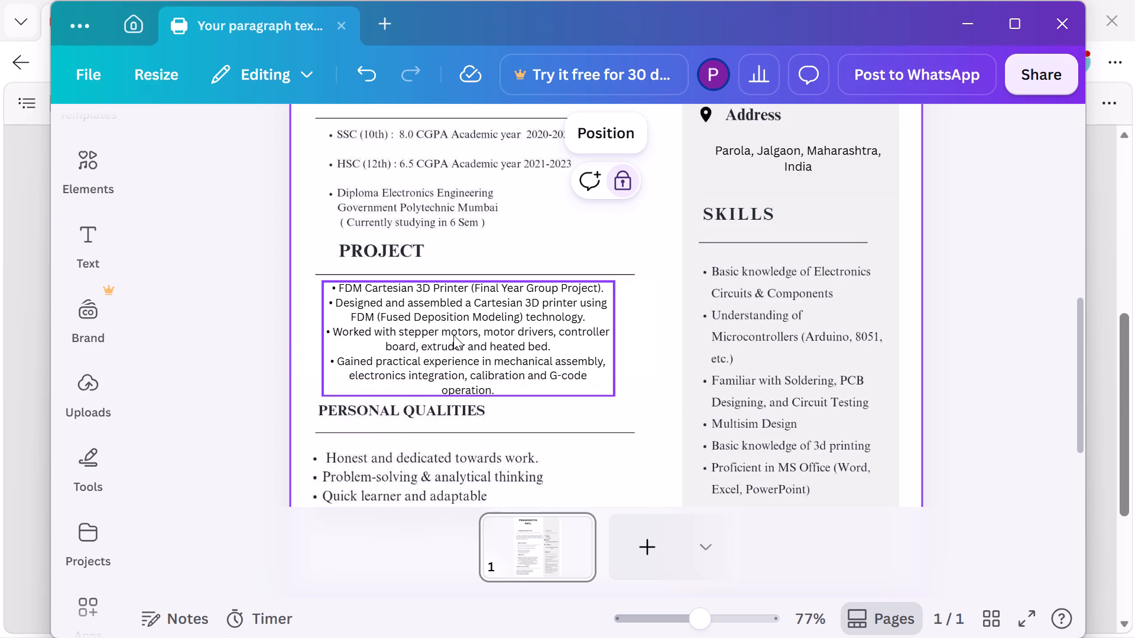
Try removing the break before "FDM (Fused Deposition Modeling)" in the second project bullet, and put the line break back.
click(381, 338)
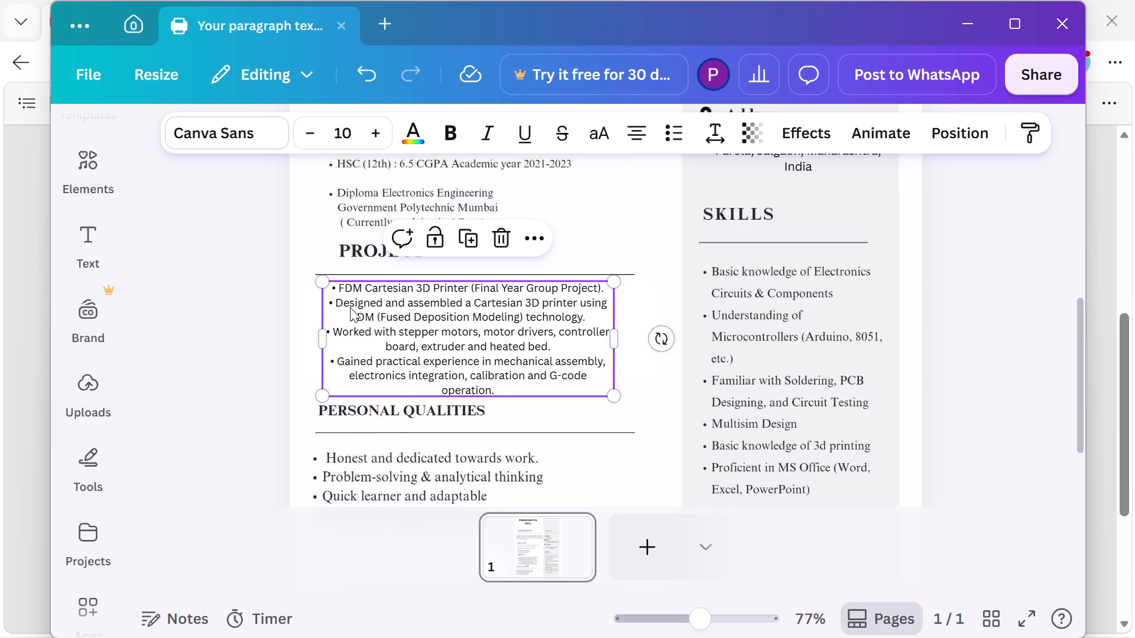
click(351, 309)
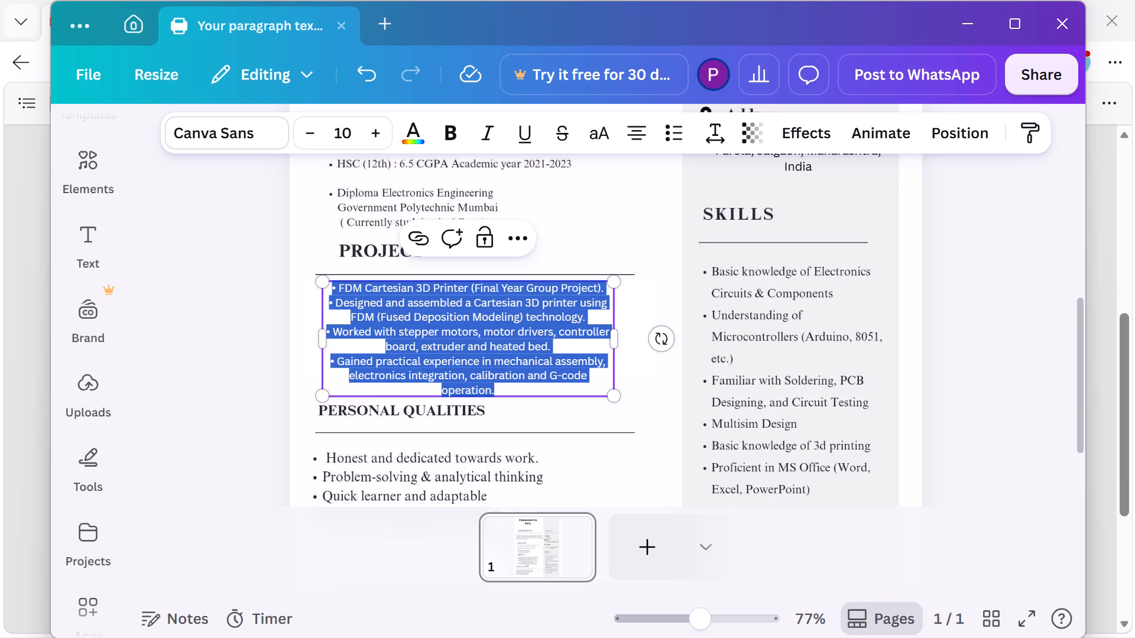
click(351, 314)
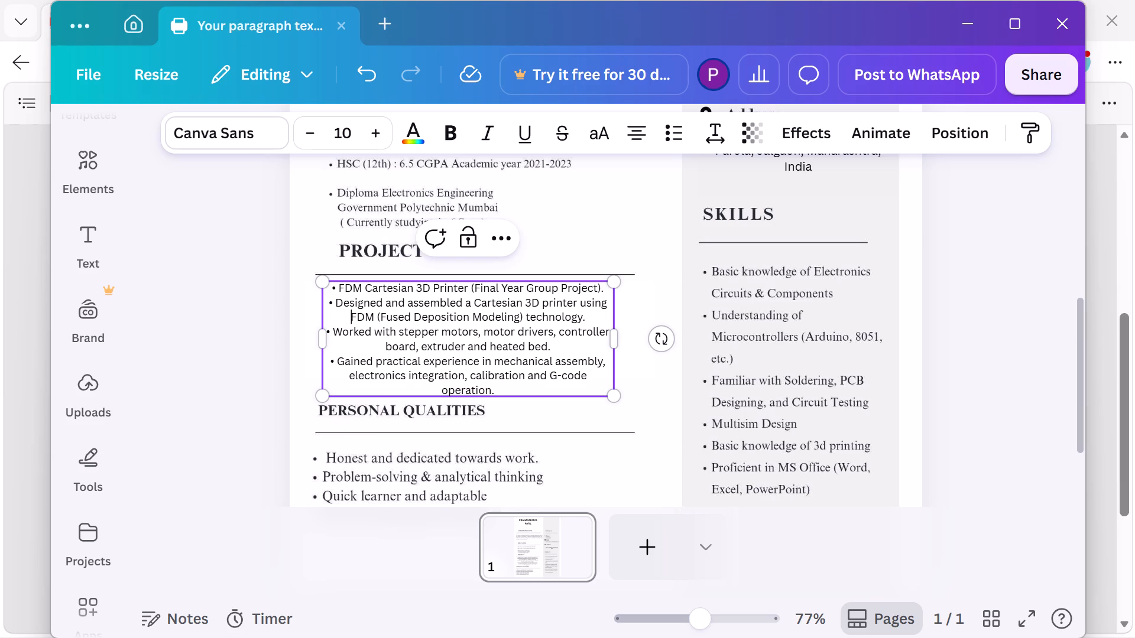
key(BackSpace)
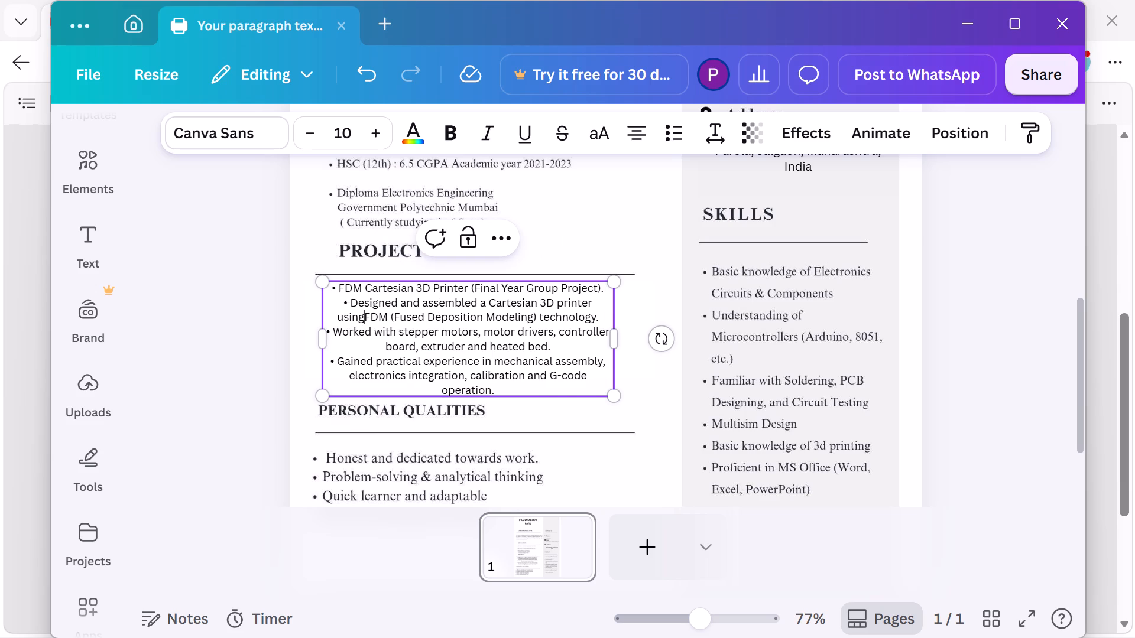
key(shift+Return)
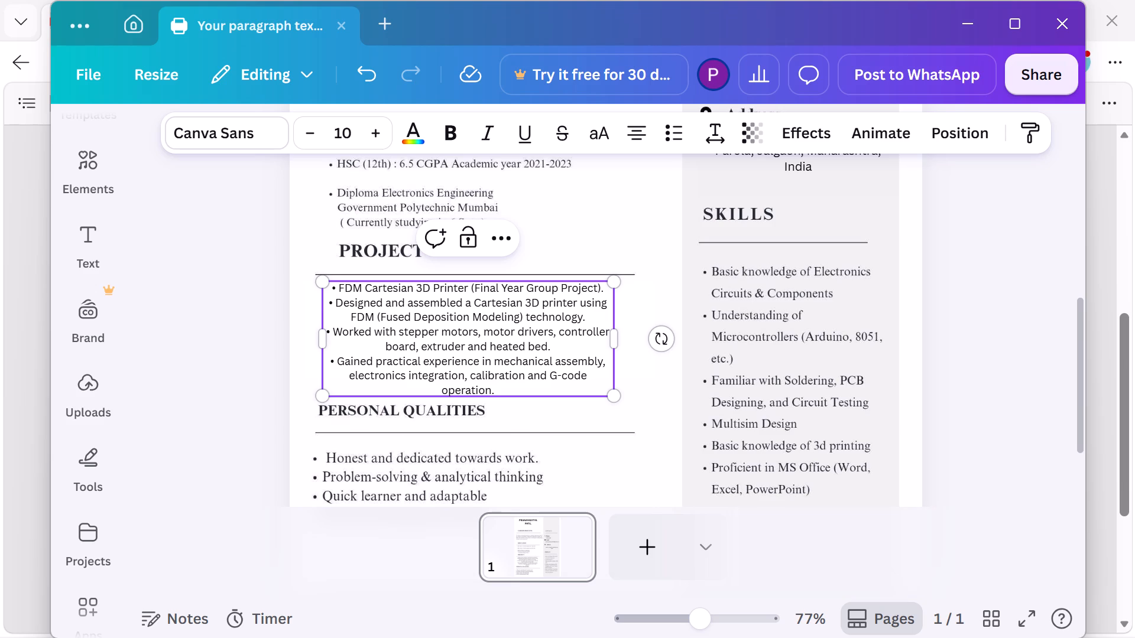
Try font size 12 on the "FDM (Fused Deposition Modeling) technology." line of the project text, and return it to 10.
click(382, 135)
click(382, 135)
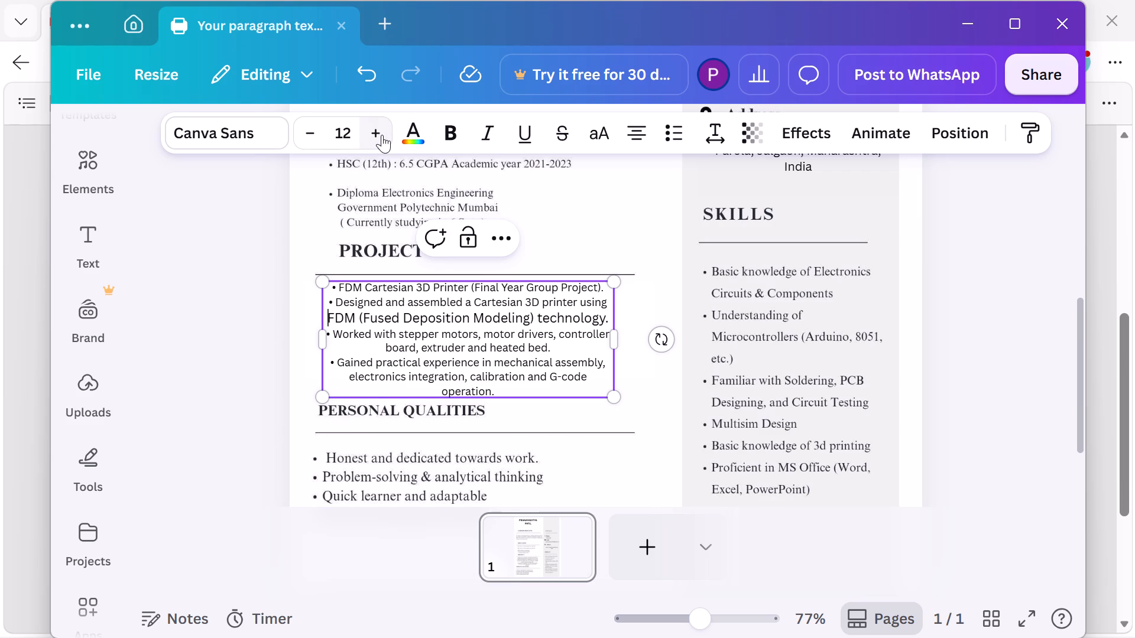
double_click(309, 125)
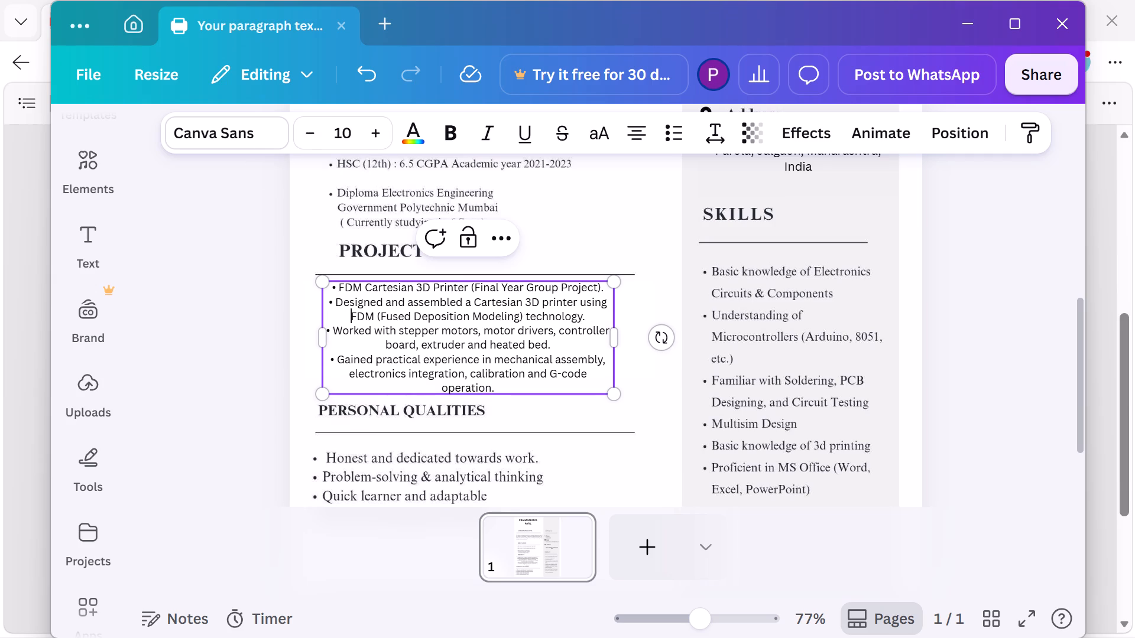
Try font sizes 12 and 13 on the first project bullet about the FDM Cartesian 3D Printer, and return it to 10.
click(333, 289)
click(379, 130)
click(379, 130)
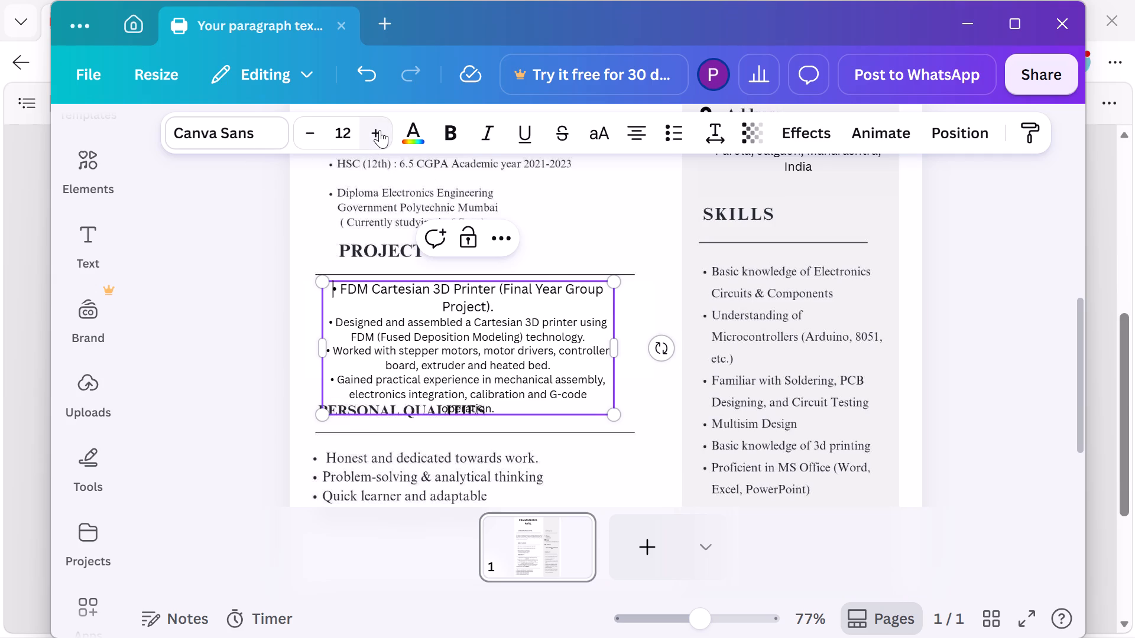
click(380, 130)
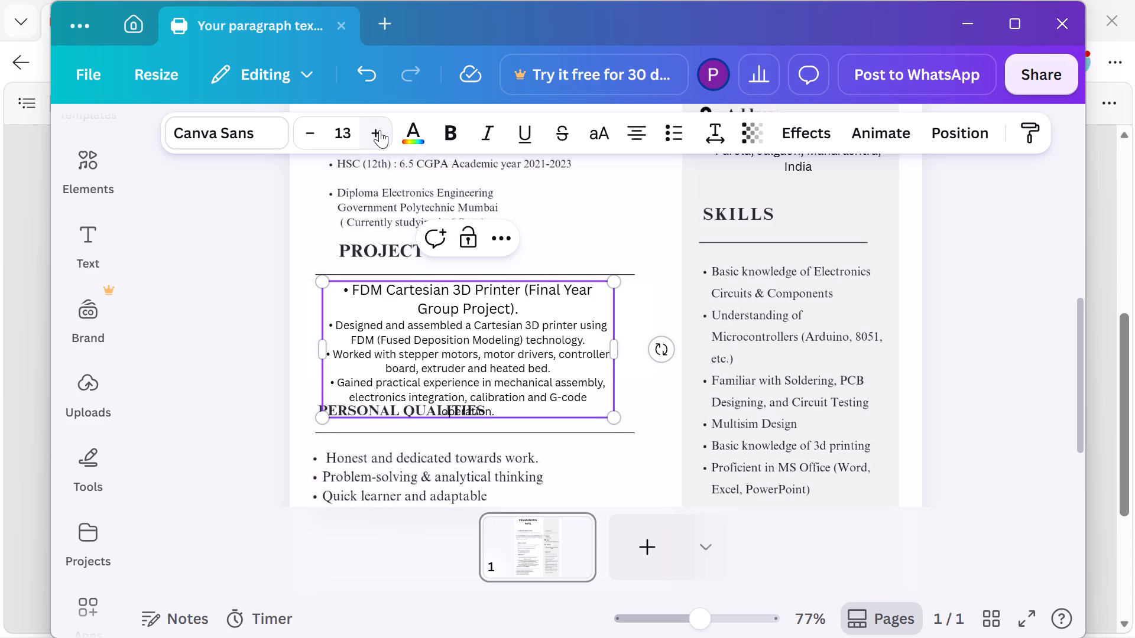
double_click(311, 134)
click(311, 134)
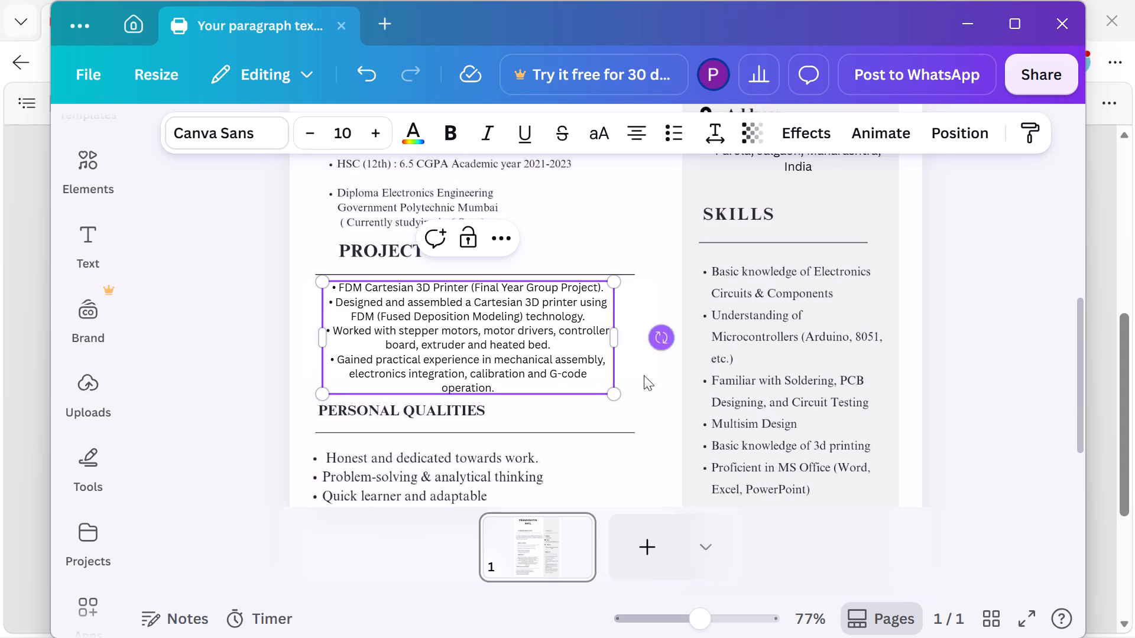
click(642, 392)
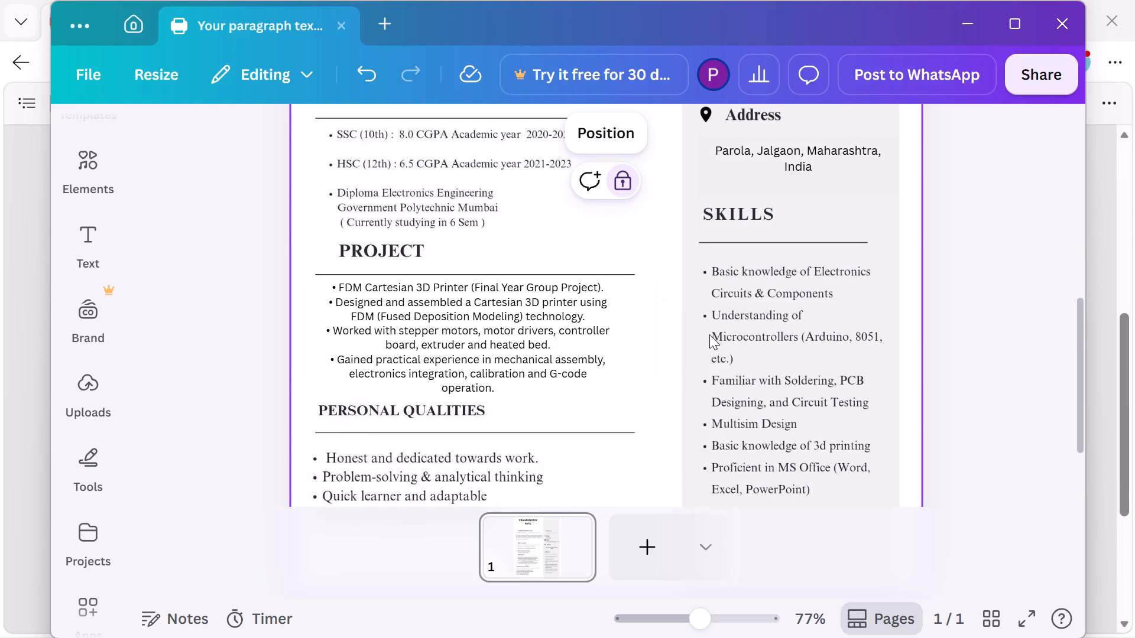
Review the layout of the career objective, education, project, personal qualities and skills sections again.
scroll(709, 334, up, 2)
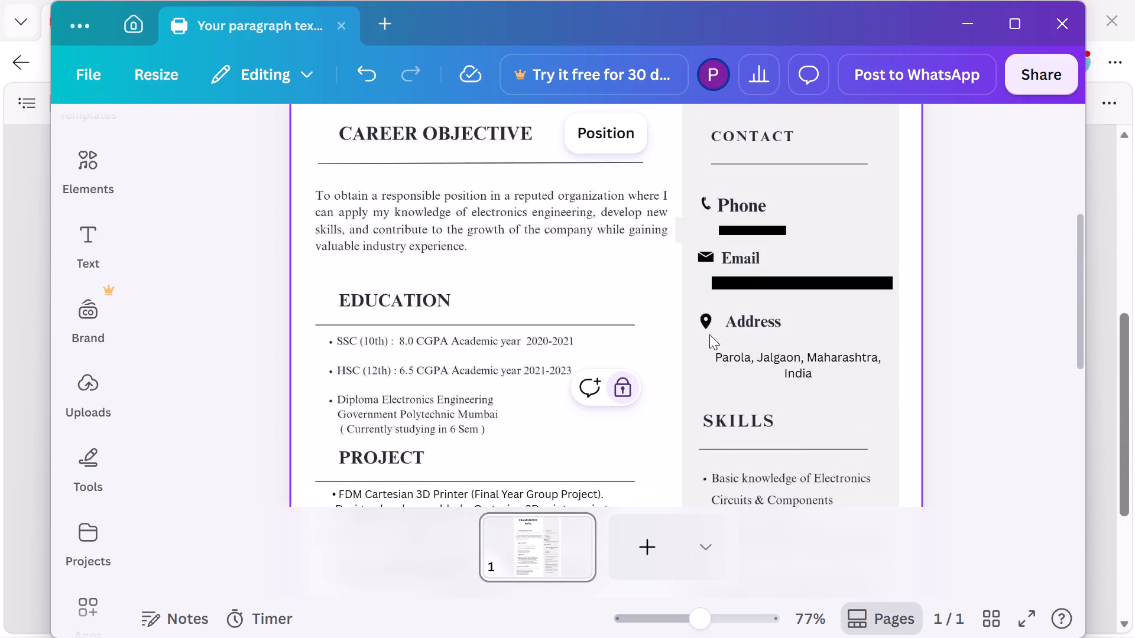
scroll(709, 334, down, 1)
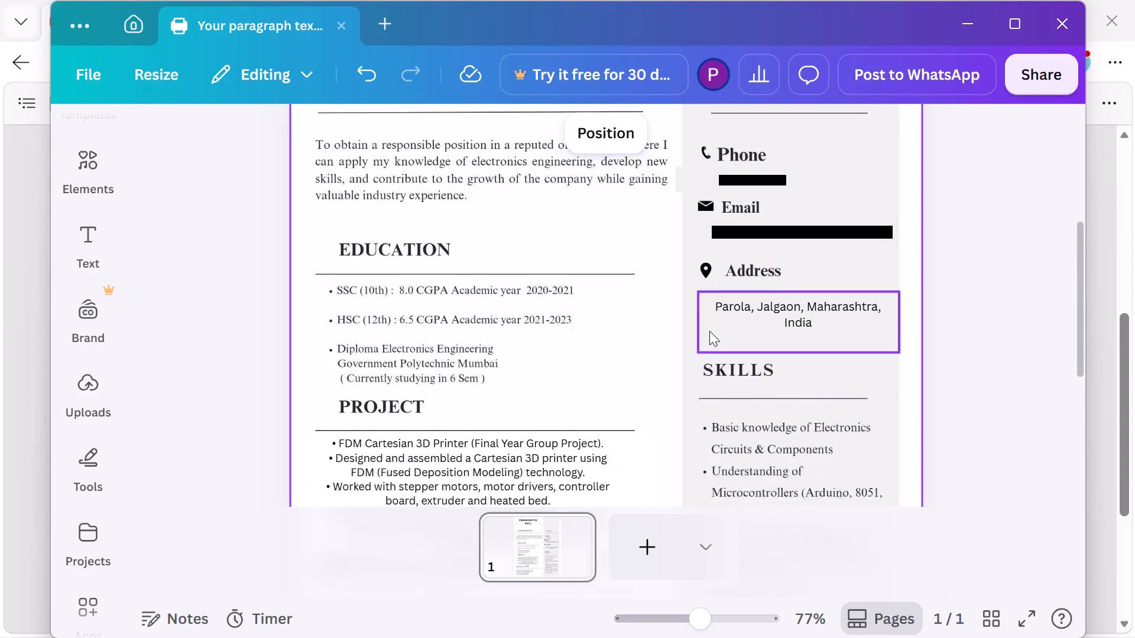
scroll(709, 328, down, 4)
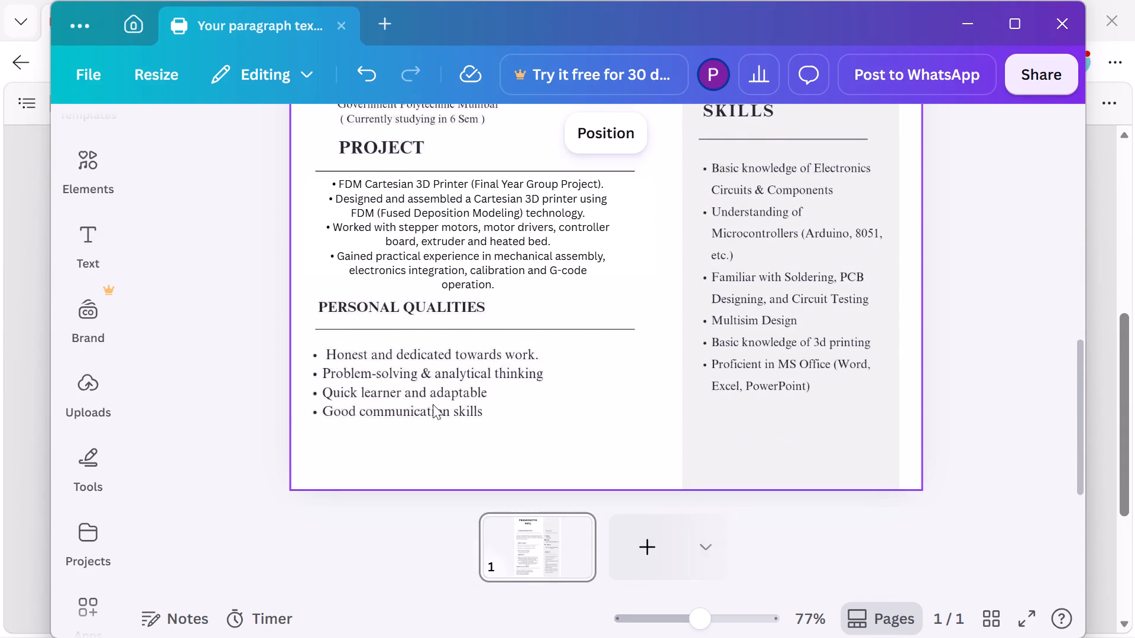
scroll(644, 418, up, 3)
scroll(649, 409, down, 1)
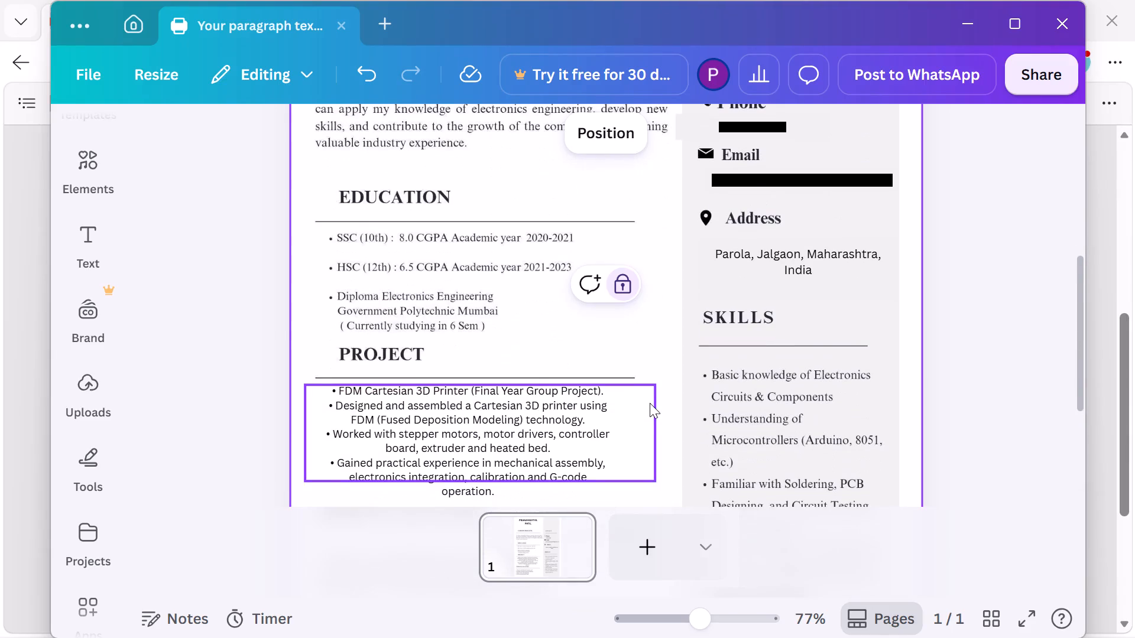
scroll(650, 401, down, 1)
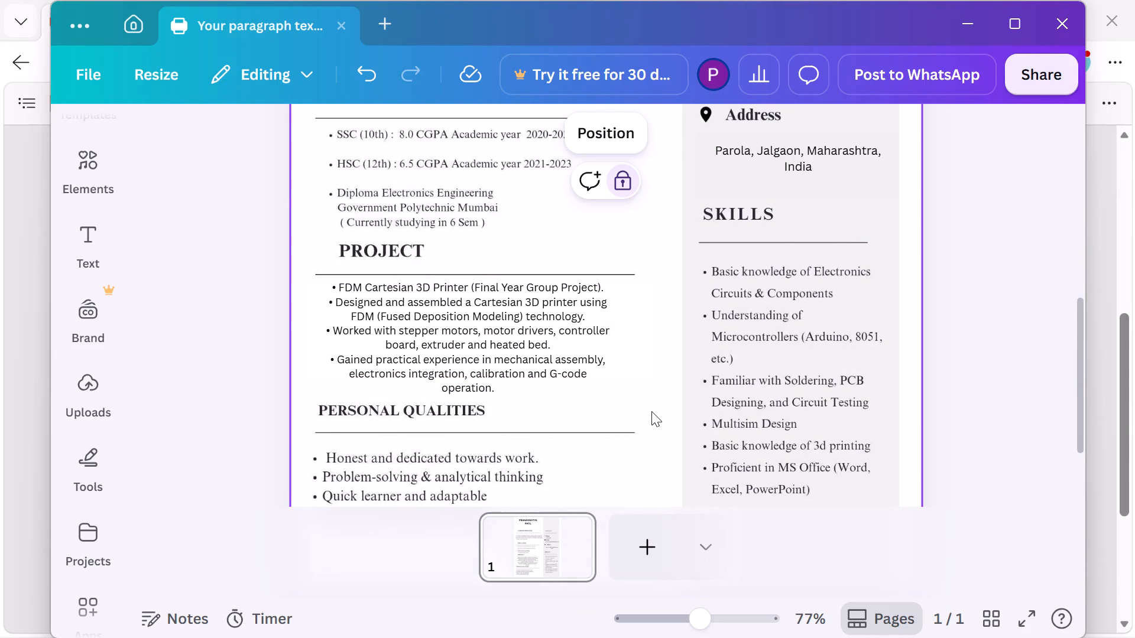
scroll(652, 410, up, 1)
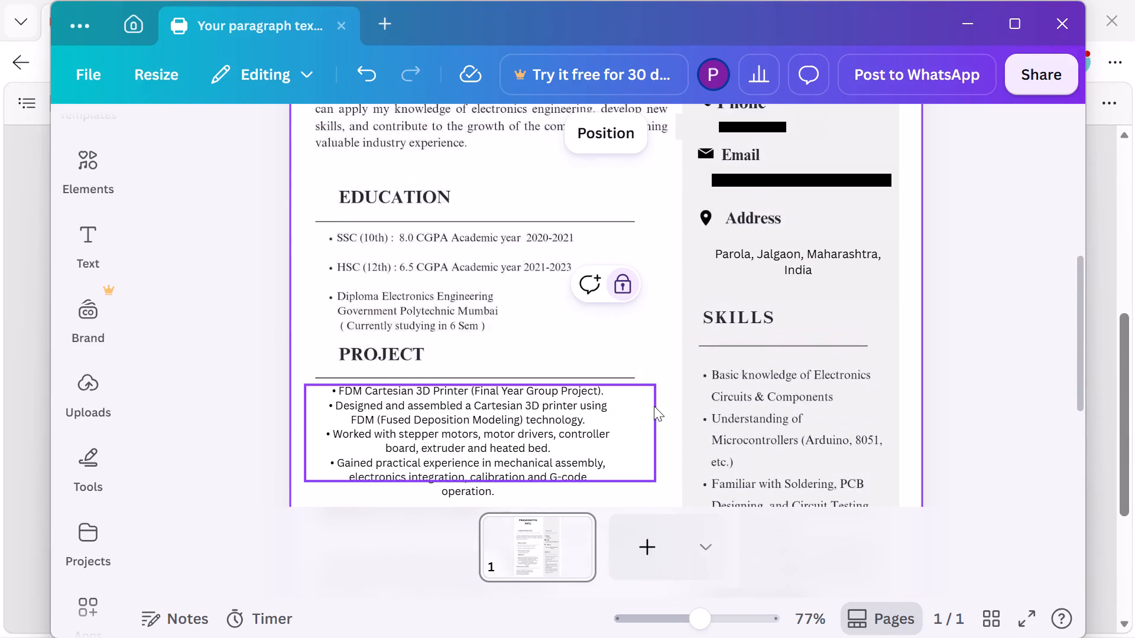
scroll(654, 406, up, 1)
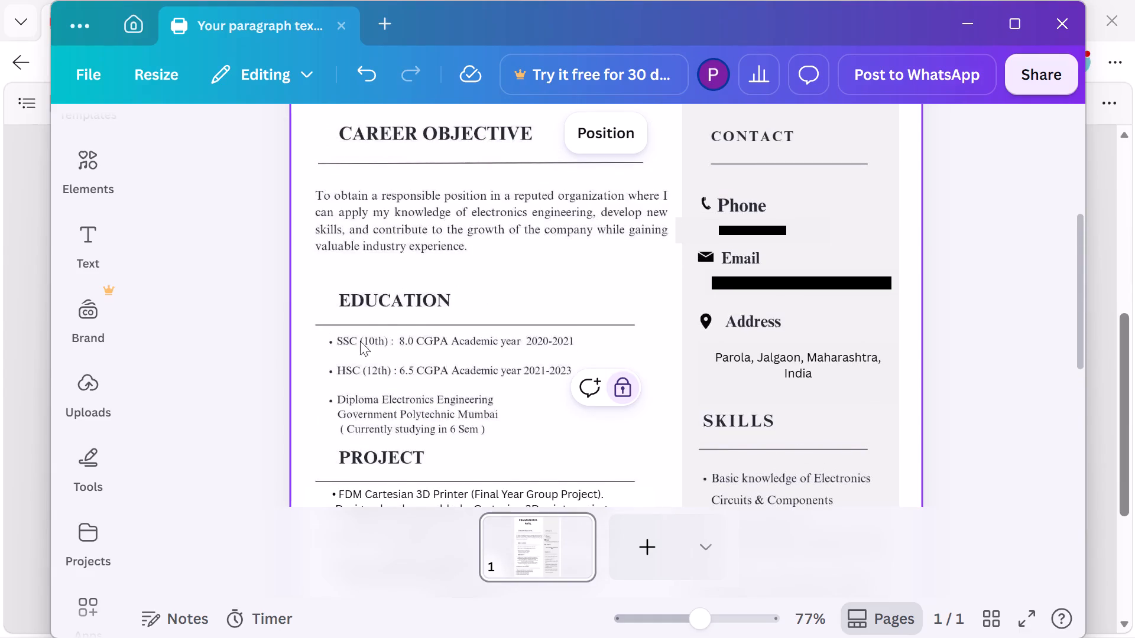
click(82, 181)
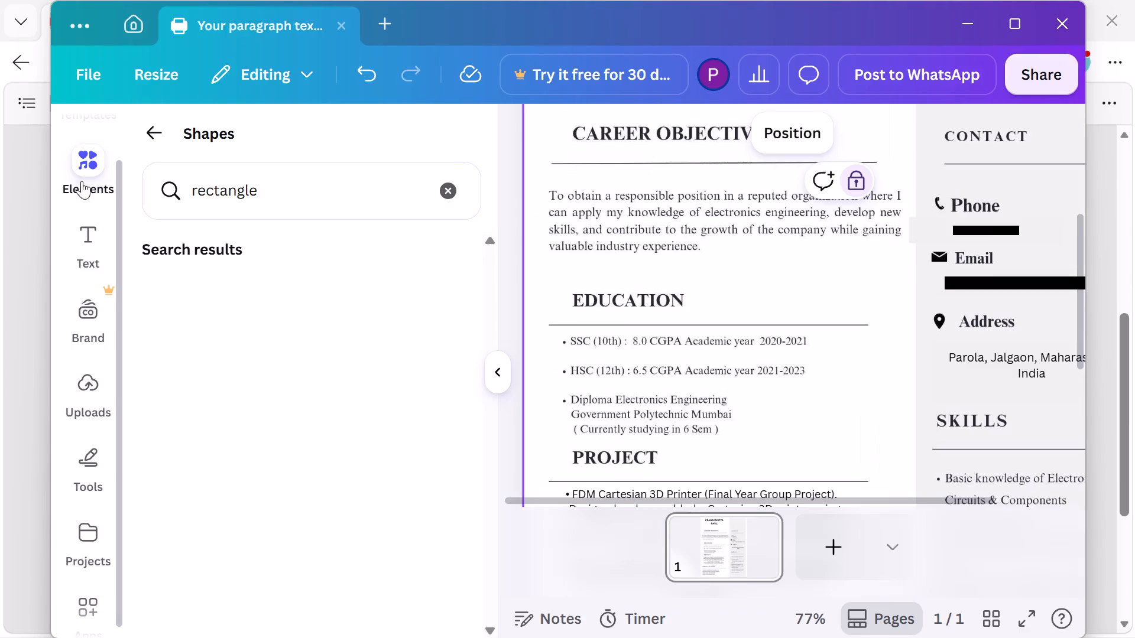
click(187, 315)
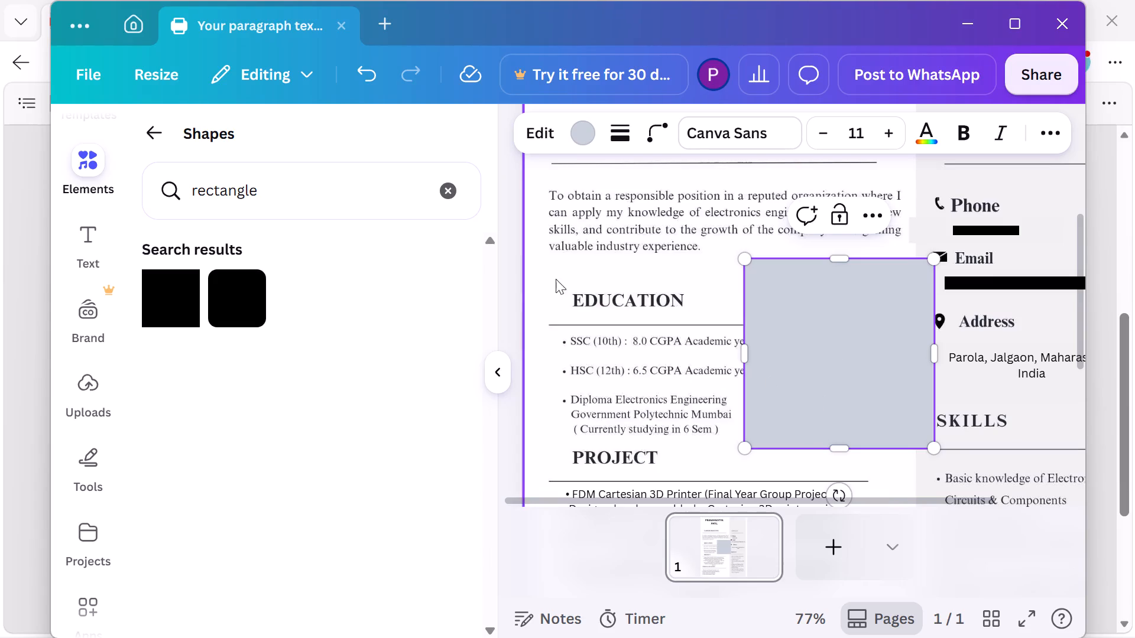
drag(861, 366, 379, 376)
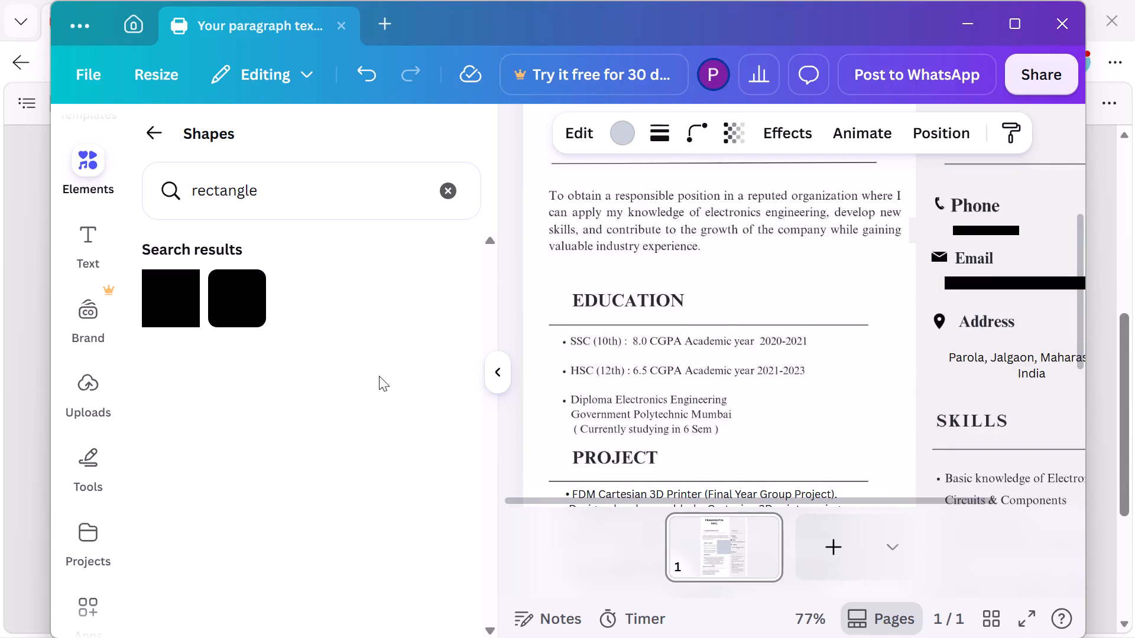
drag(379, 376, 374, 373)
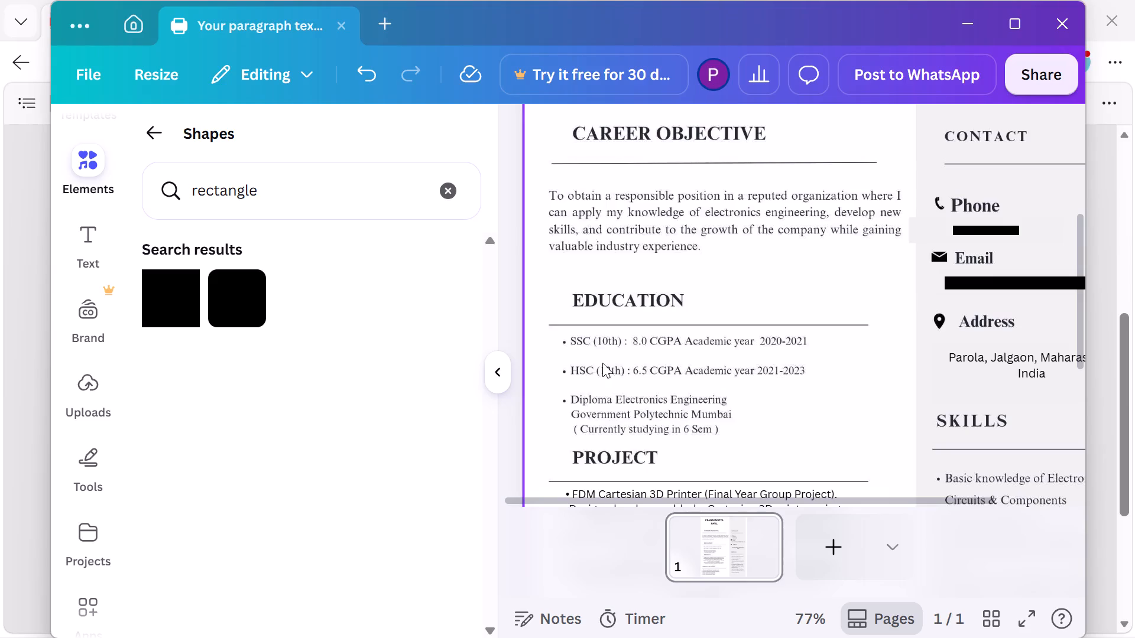
Add a square-cornered rectangle, resize it to a wide block about 2.8 high, and place it over the HSC and Diploma education entries.
click(167, 303)
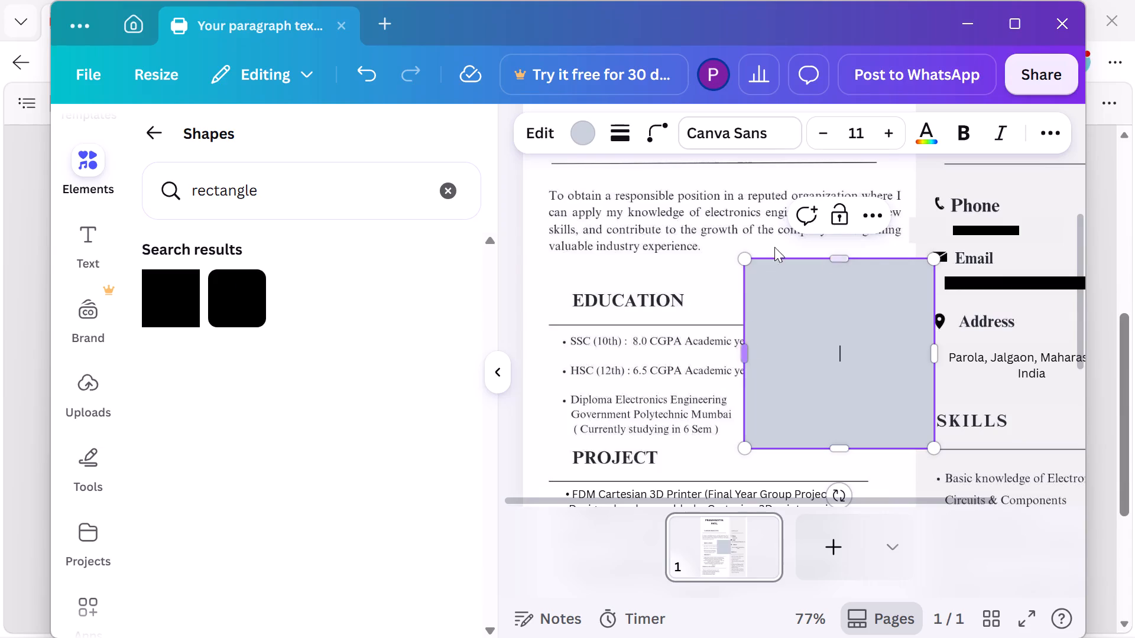
drag(841, 256, 828, 372)
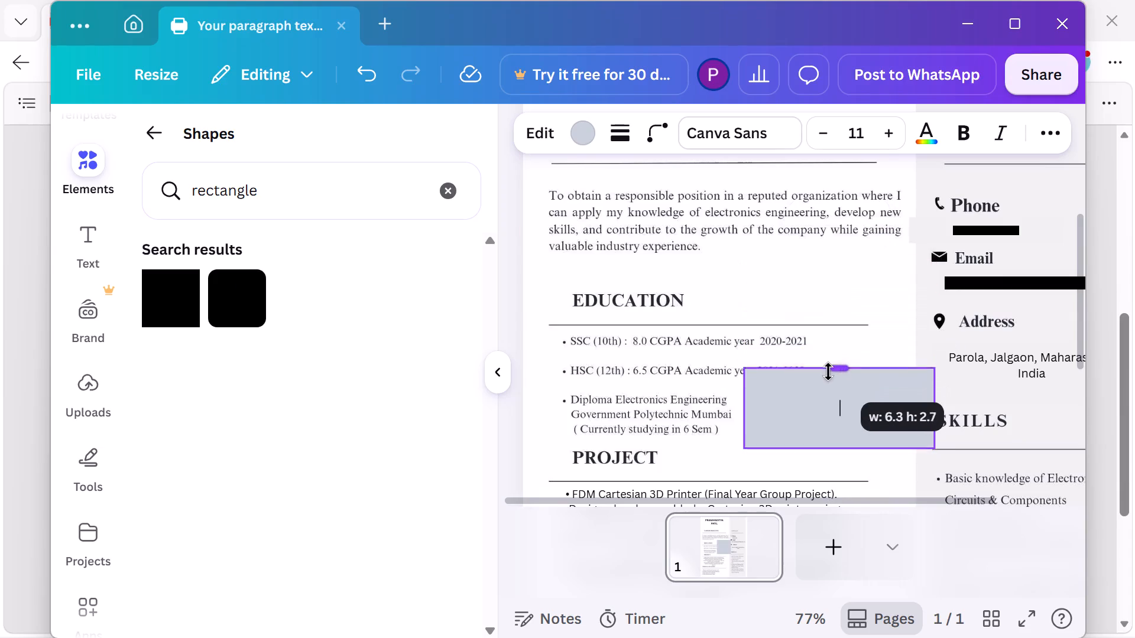
drag(828, 372, 822, 361)
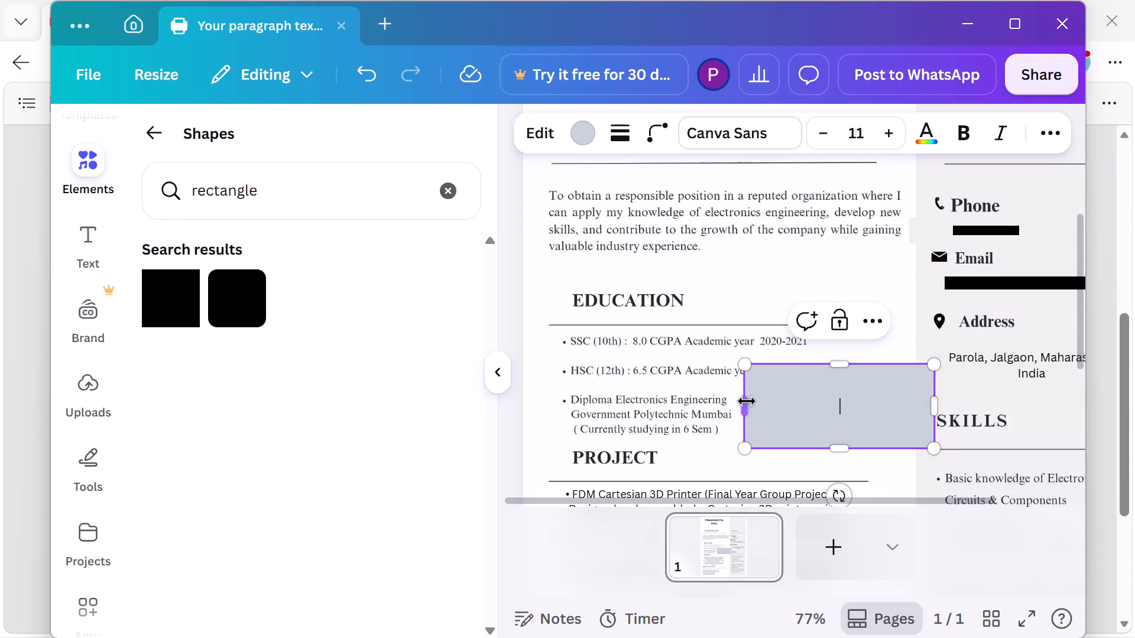
drag(749, 408, 569, 402)
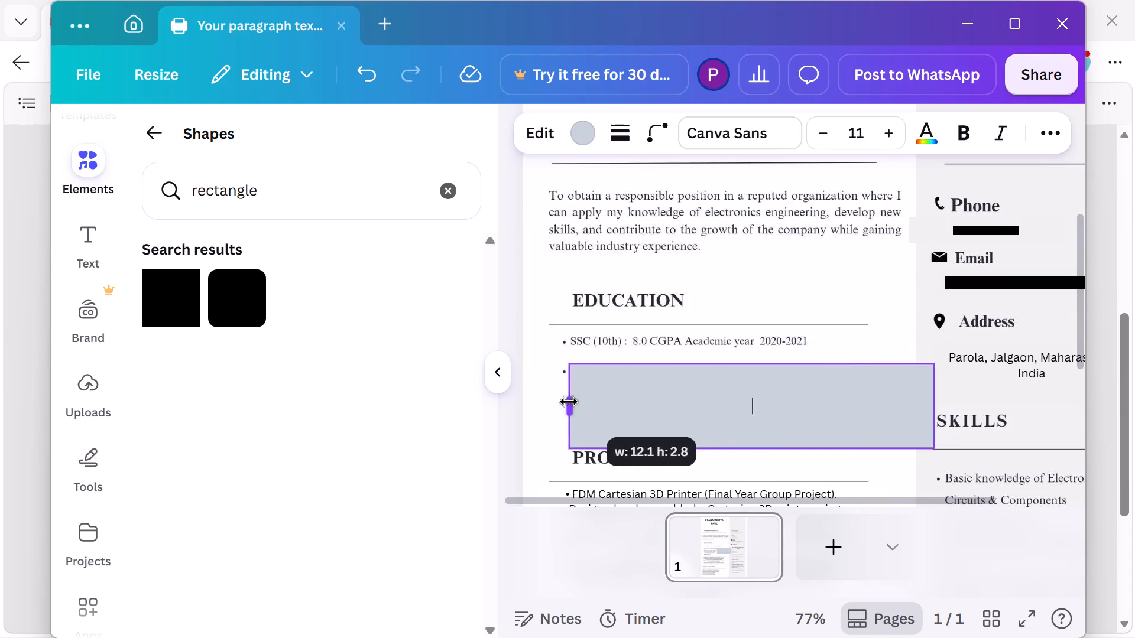
drag(569, 402, 563, 403)
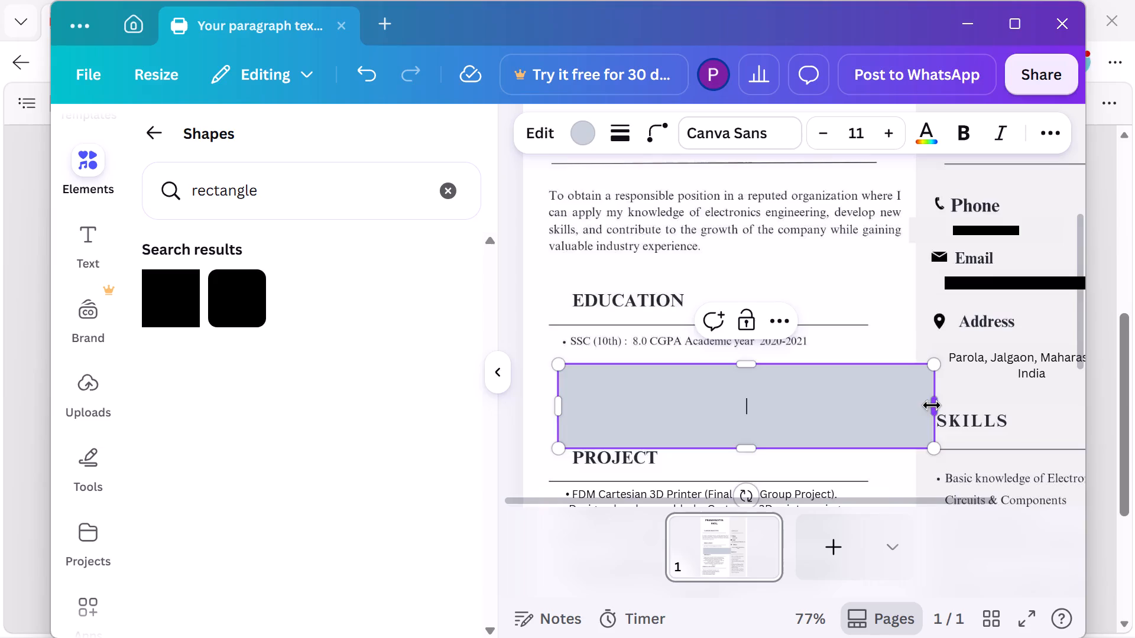
drag(932, 405, 836, 405)
drag(743, 403, 781, 418)
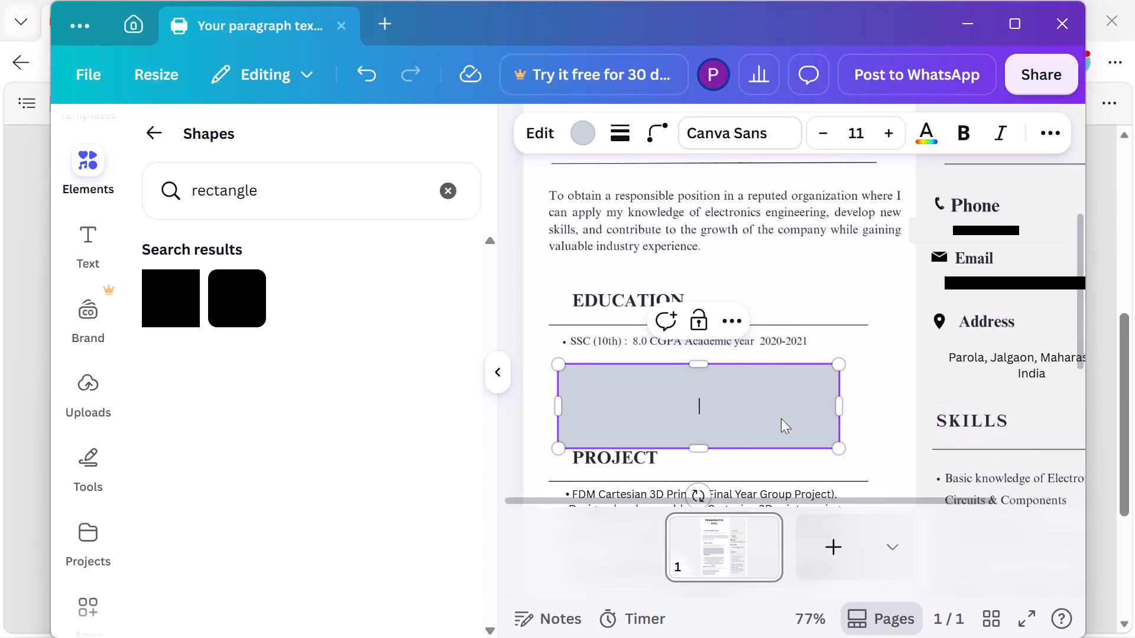
drag(781, 418, 771, 415)
drag(723, 408, 769, 393)
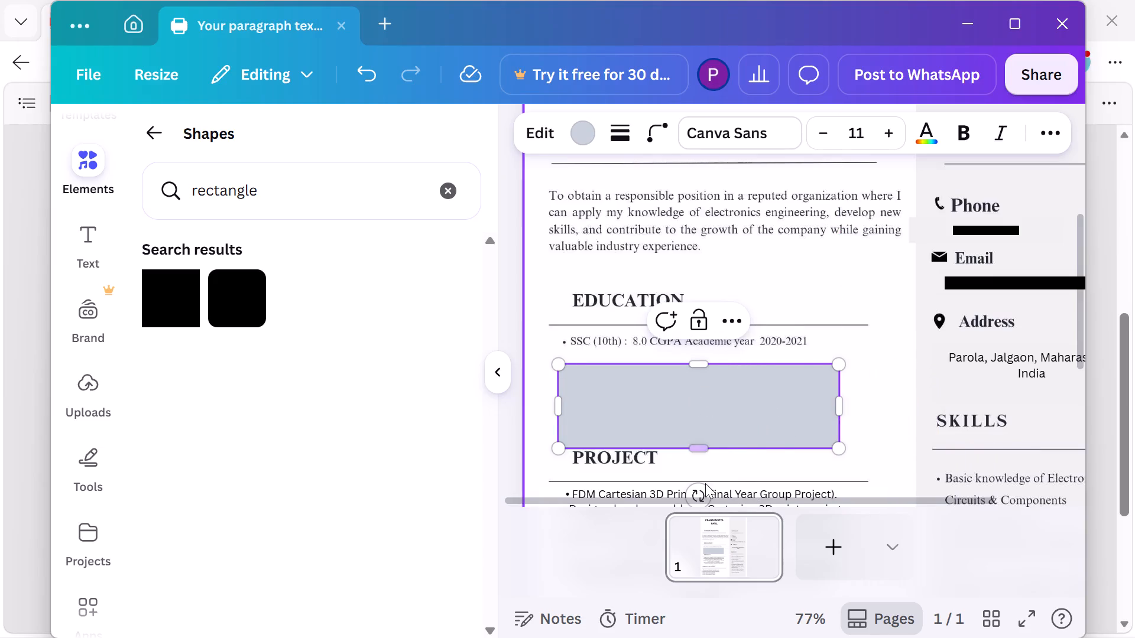
drag(732, 422, 779, 467)
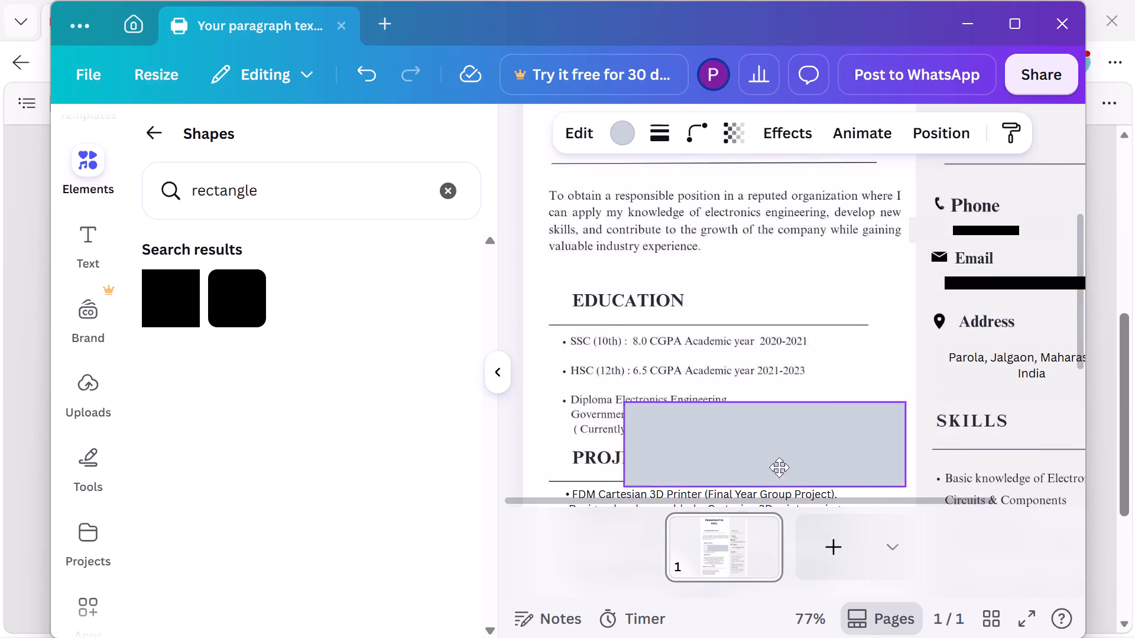
drag(779, 467, 732, 416)
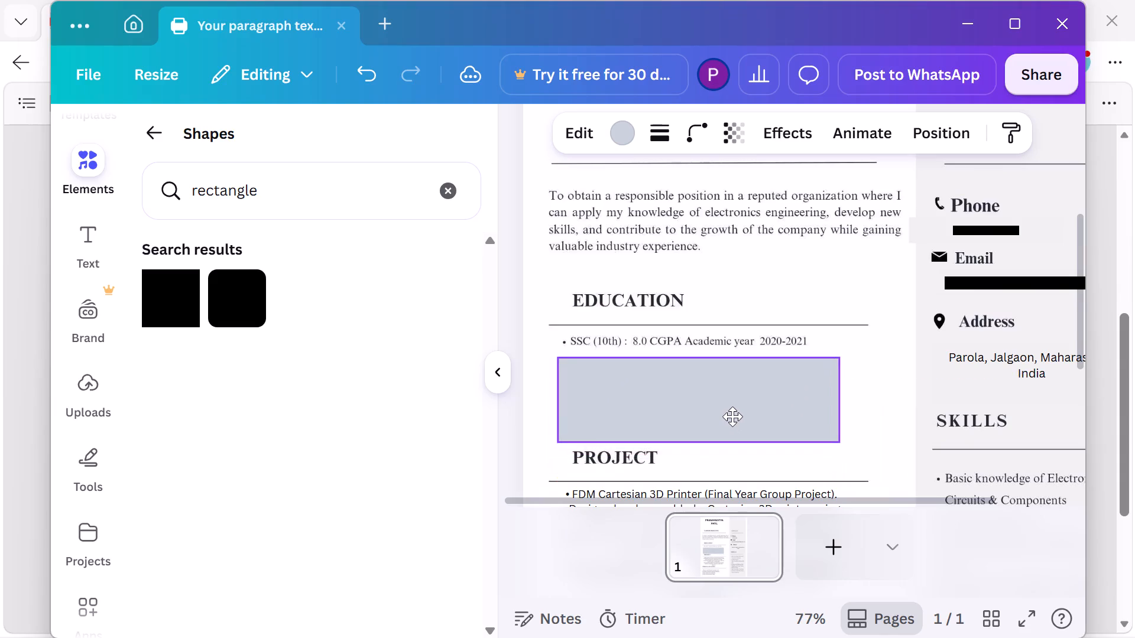
drag(732, 416, 733, 413)
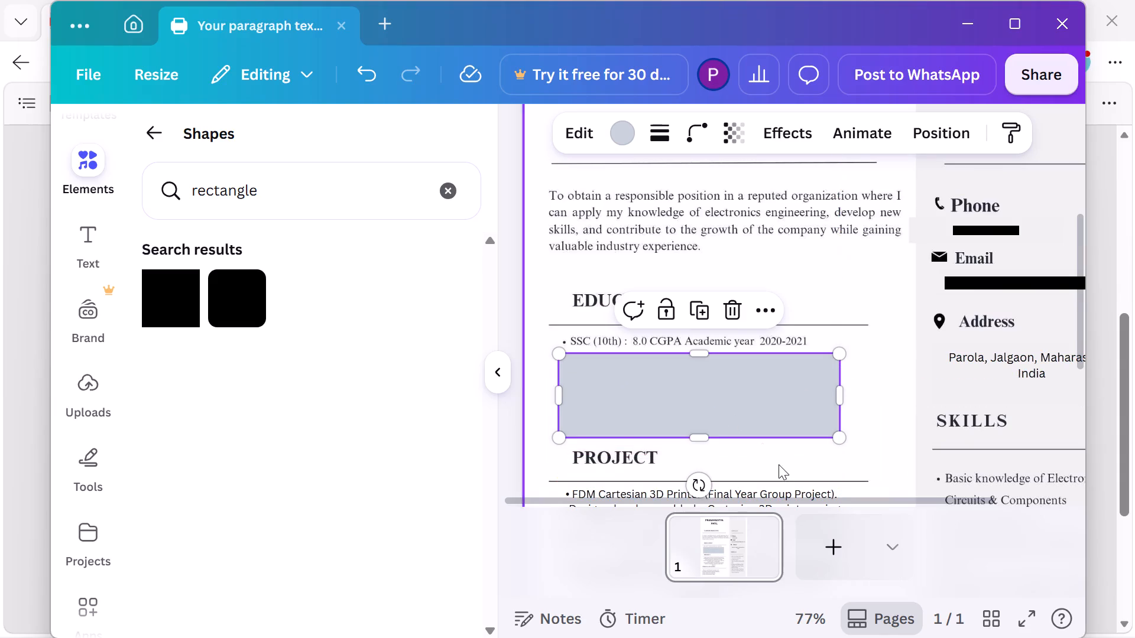
Fill the rectangle over the education entries with white.
click(632, 138)
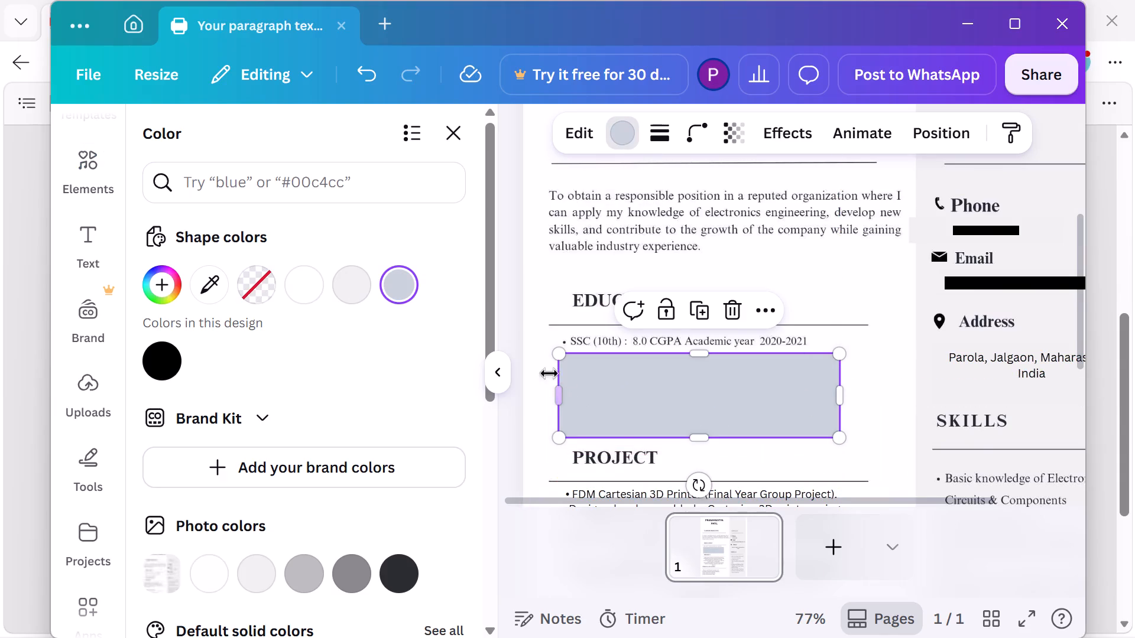
click(306, 295)
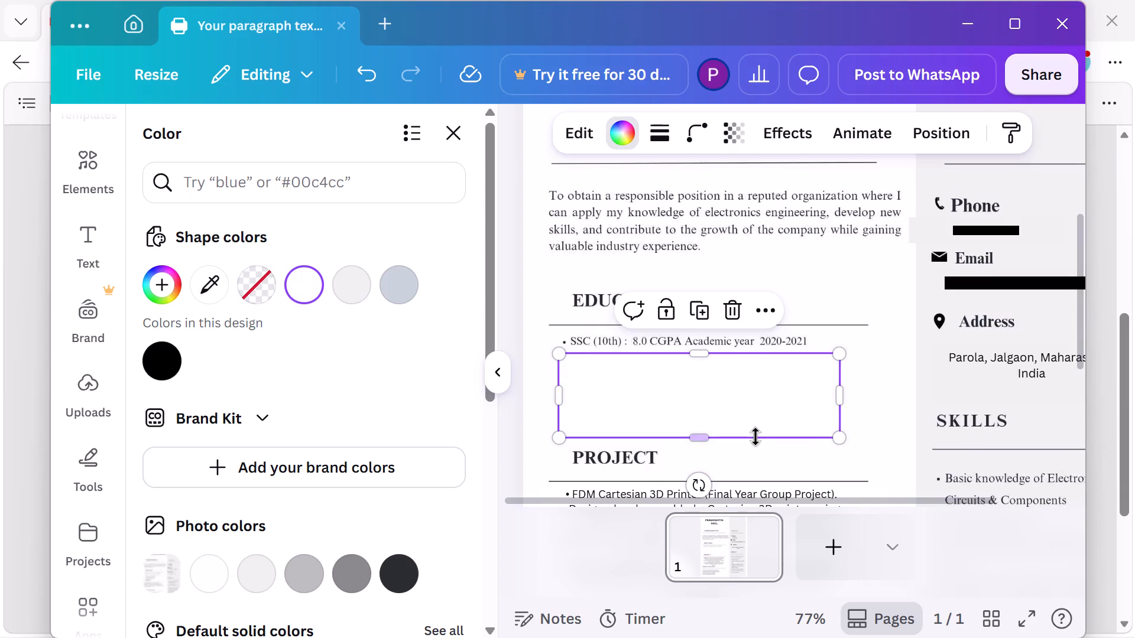
click(742, 409)
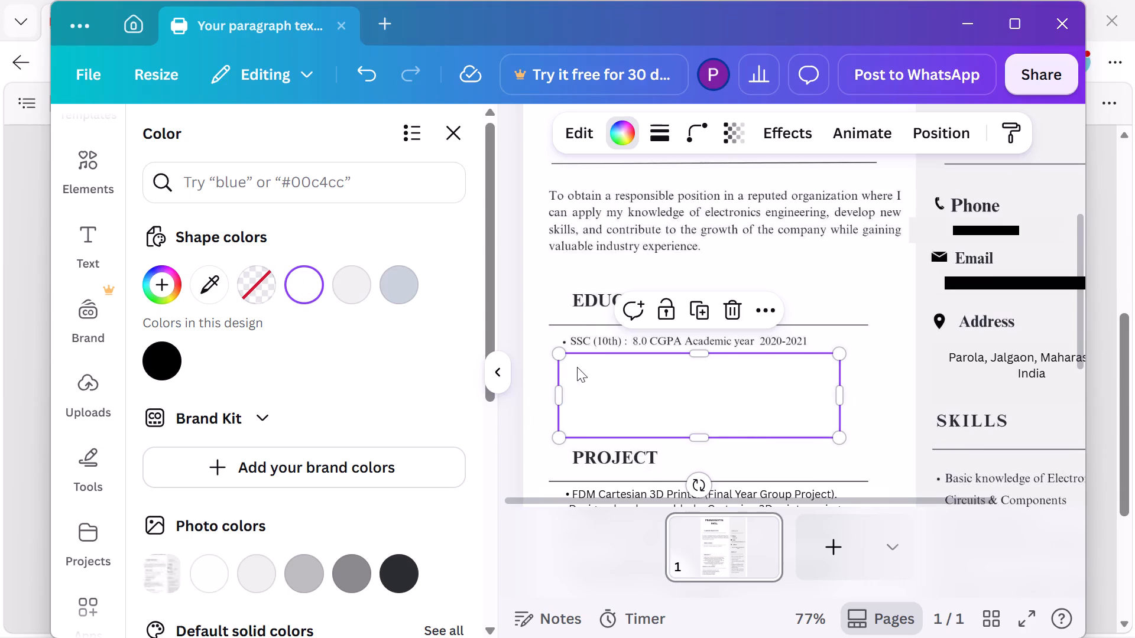
click(574, 362)
click(572, 364)
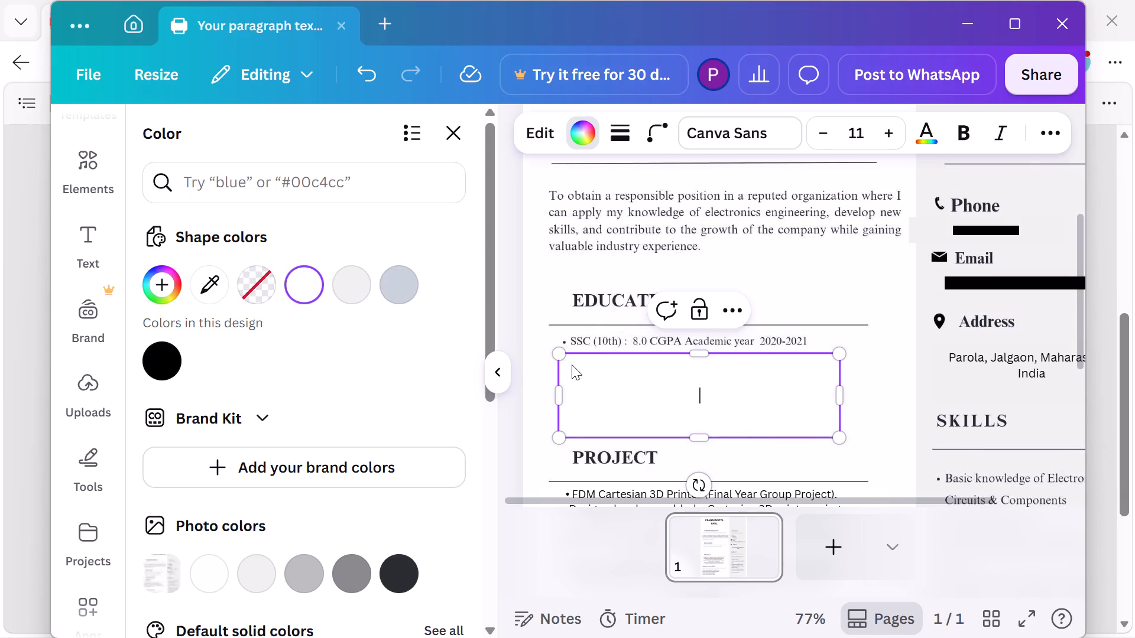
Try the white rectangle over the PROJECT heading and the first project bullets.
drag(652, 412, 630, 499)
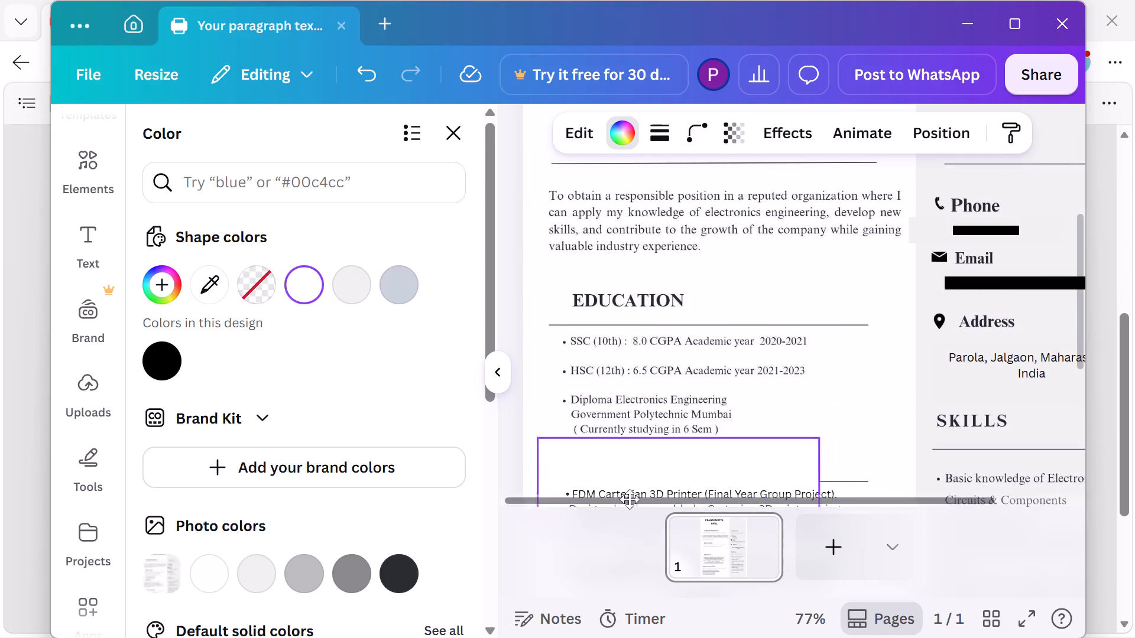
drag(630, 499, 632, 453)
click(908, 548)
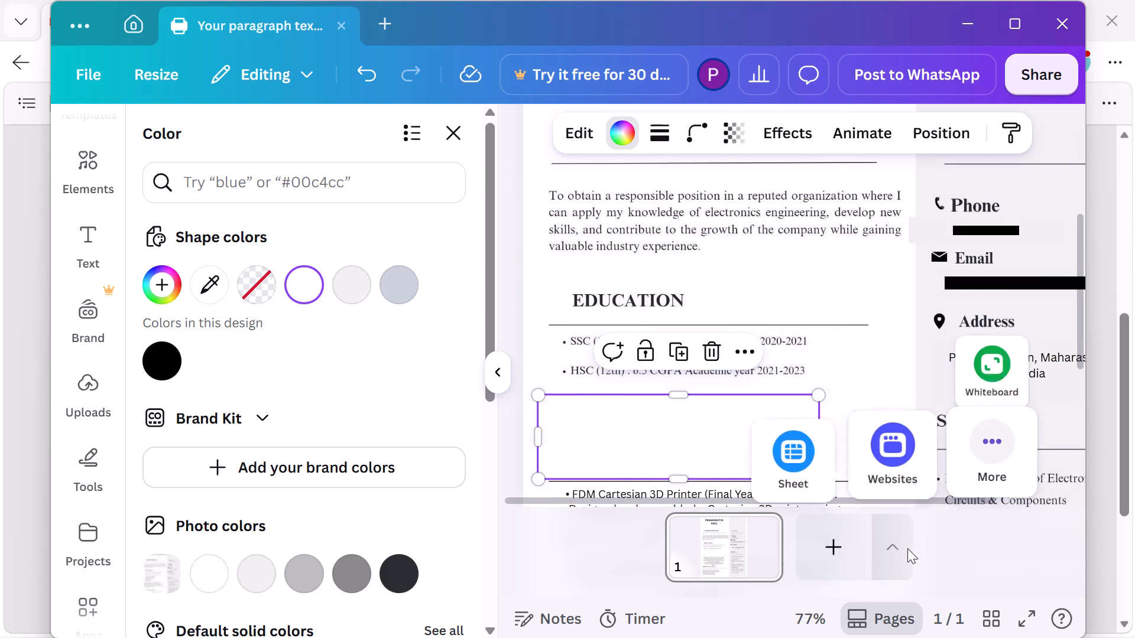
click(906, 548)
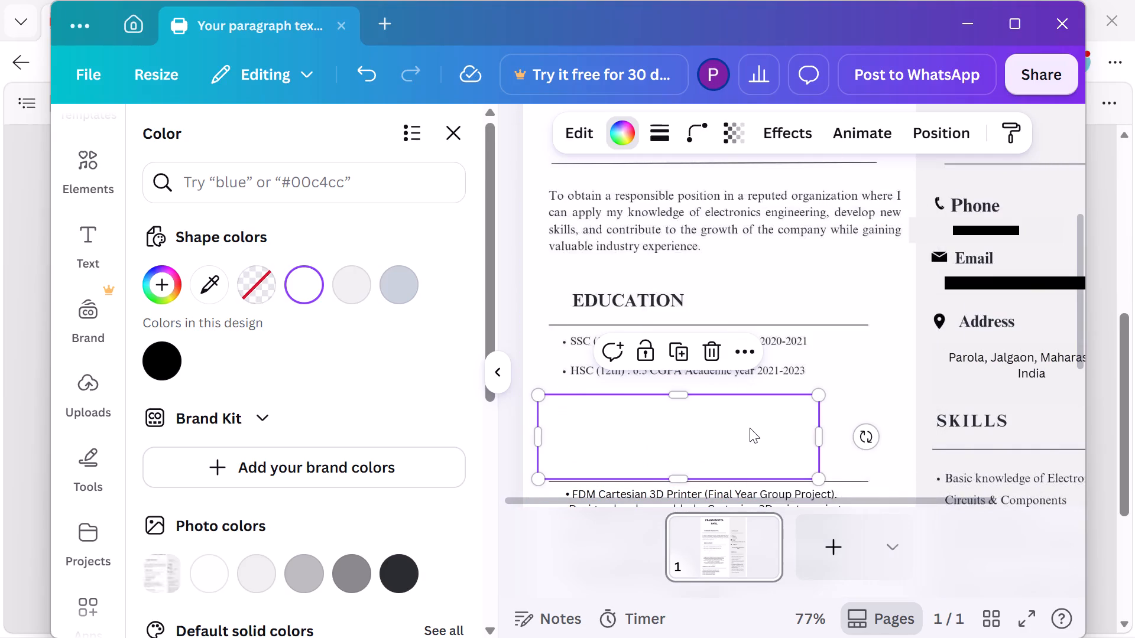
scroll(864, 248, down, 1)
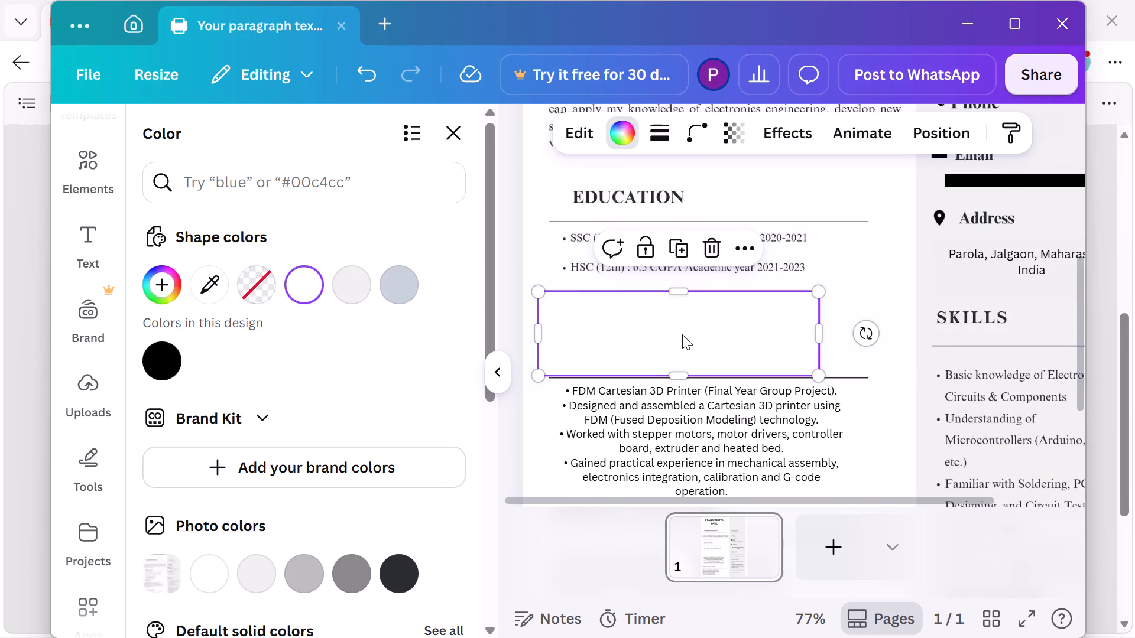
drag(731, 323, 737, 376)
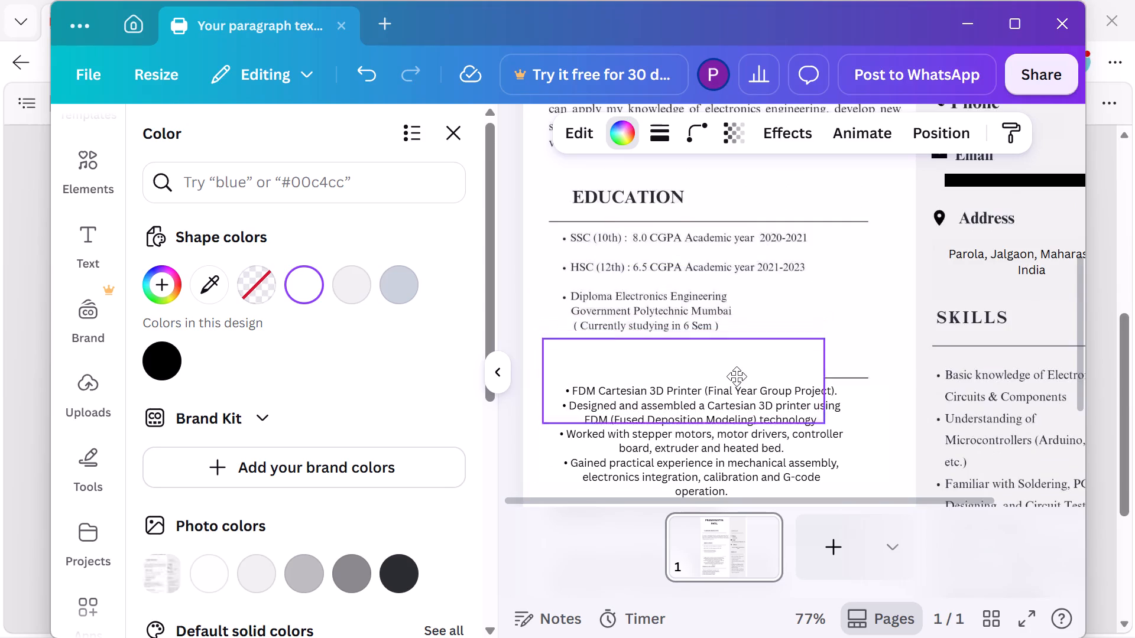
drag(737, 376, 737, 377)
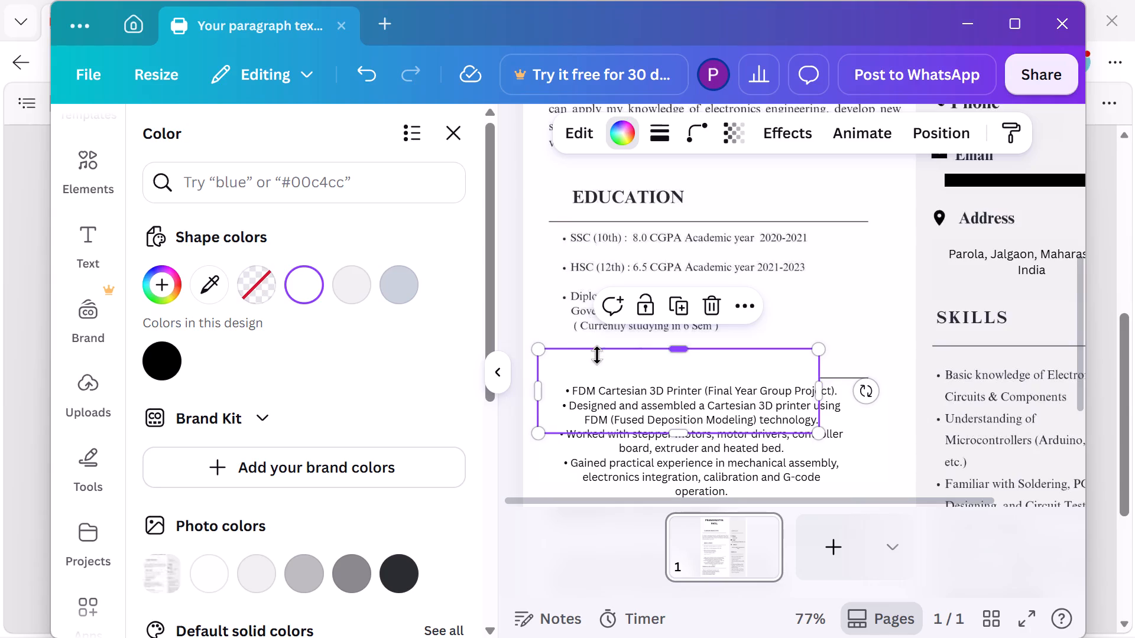
Move the white rectangle up over the SSC and HSC entries, just beneath the EDUCATION heading.
drag(638, 376, 657, 232)
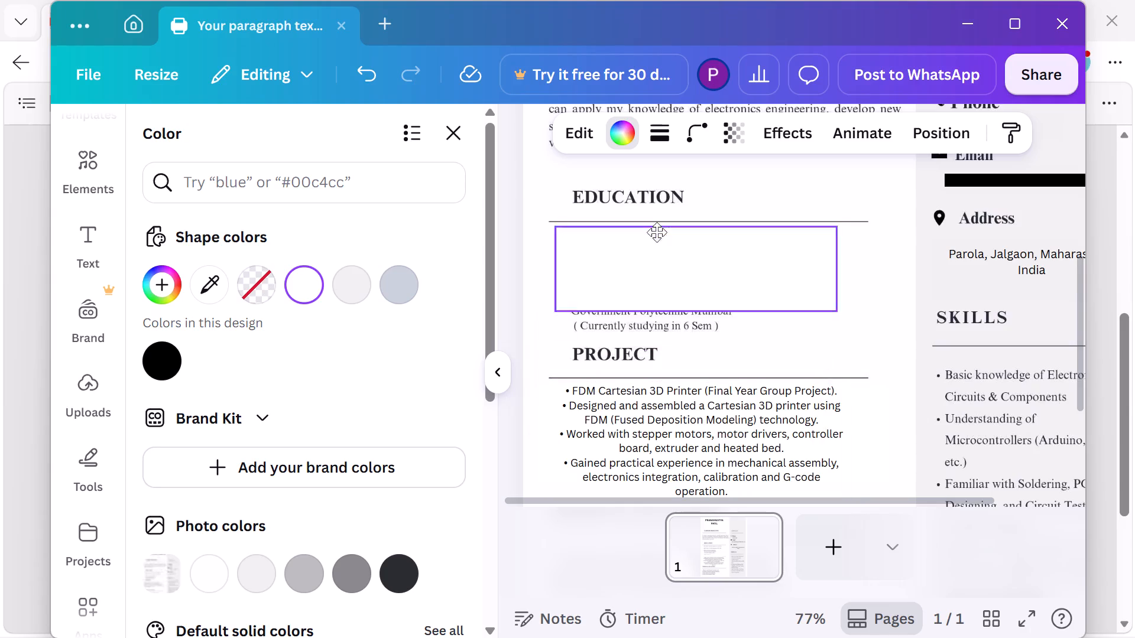
drag(657, 232, 638, 219)
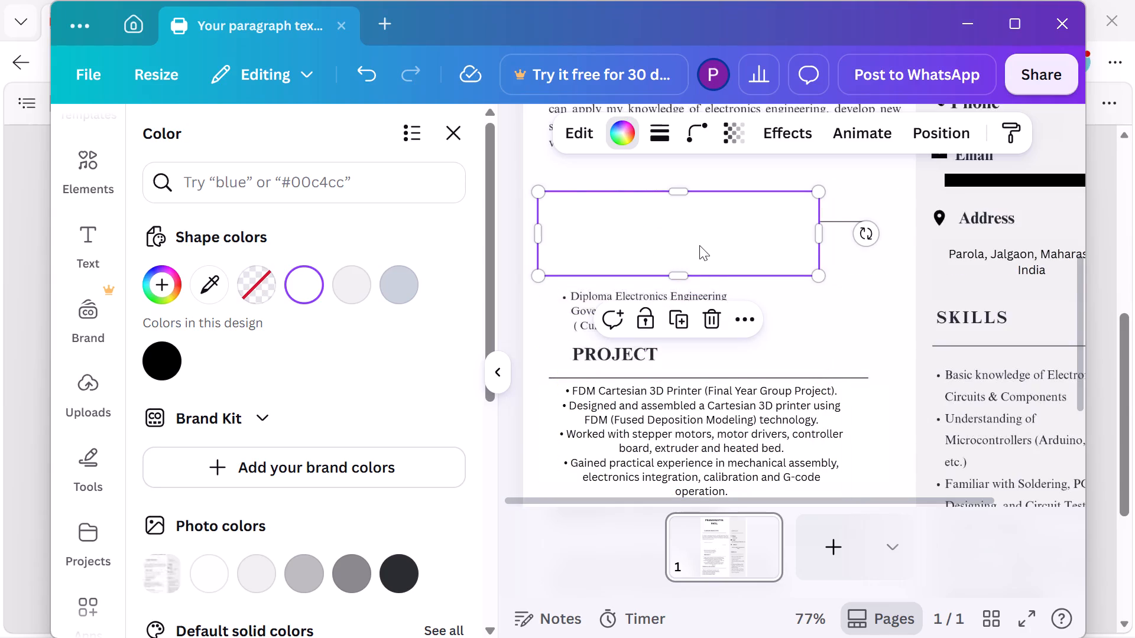
drag(701, 247, 701, 260)
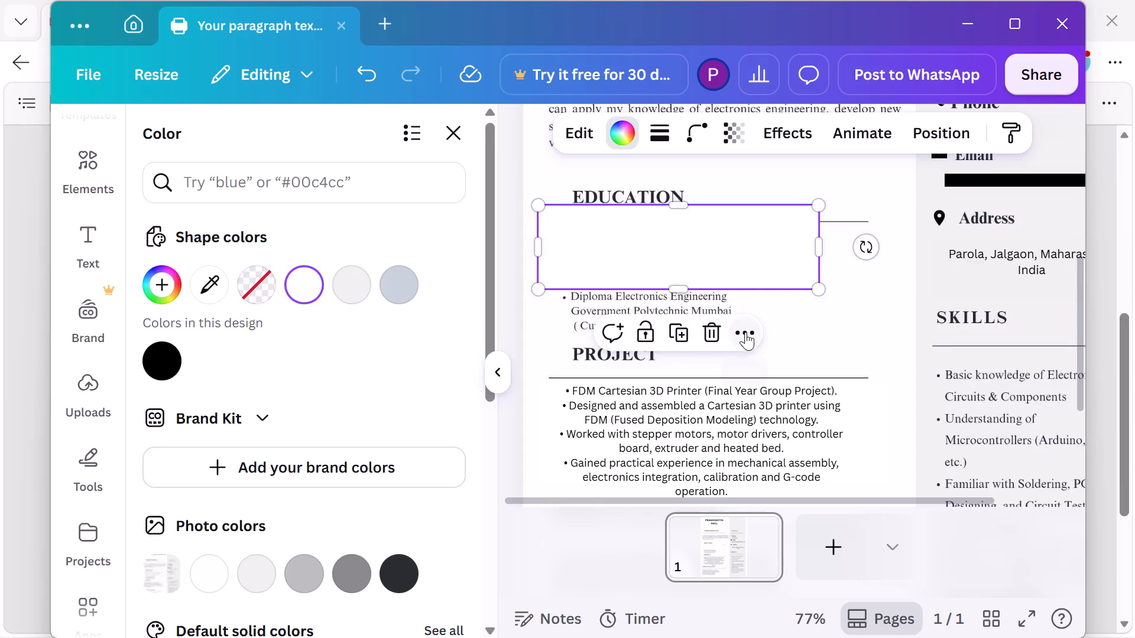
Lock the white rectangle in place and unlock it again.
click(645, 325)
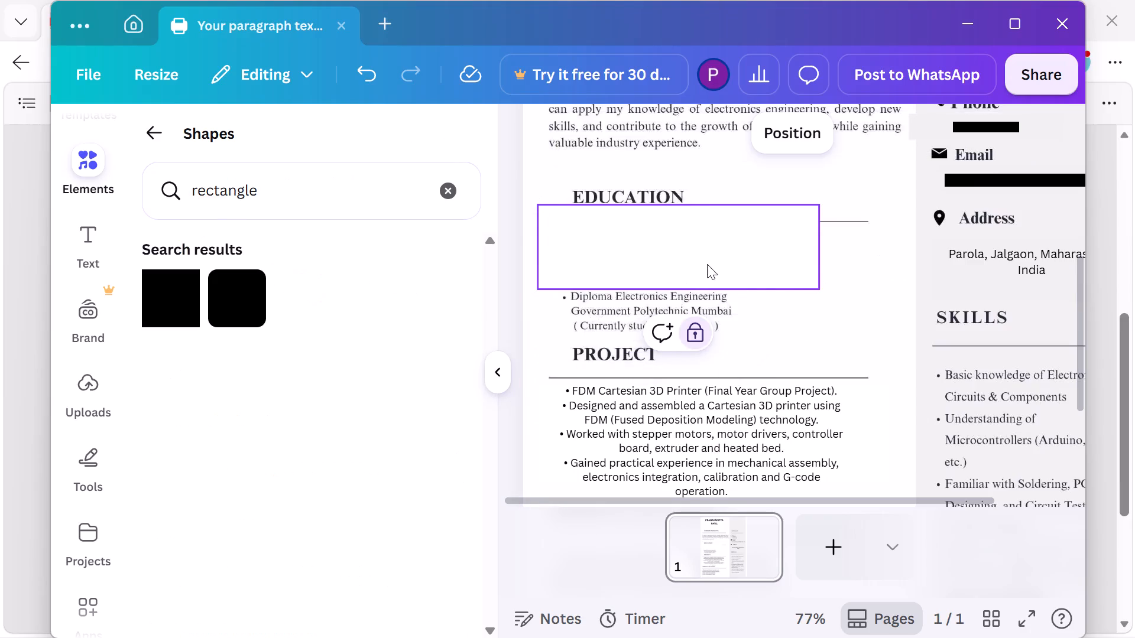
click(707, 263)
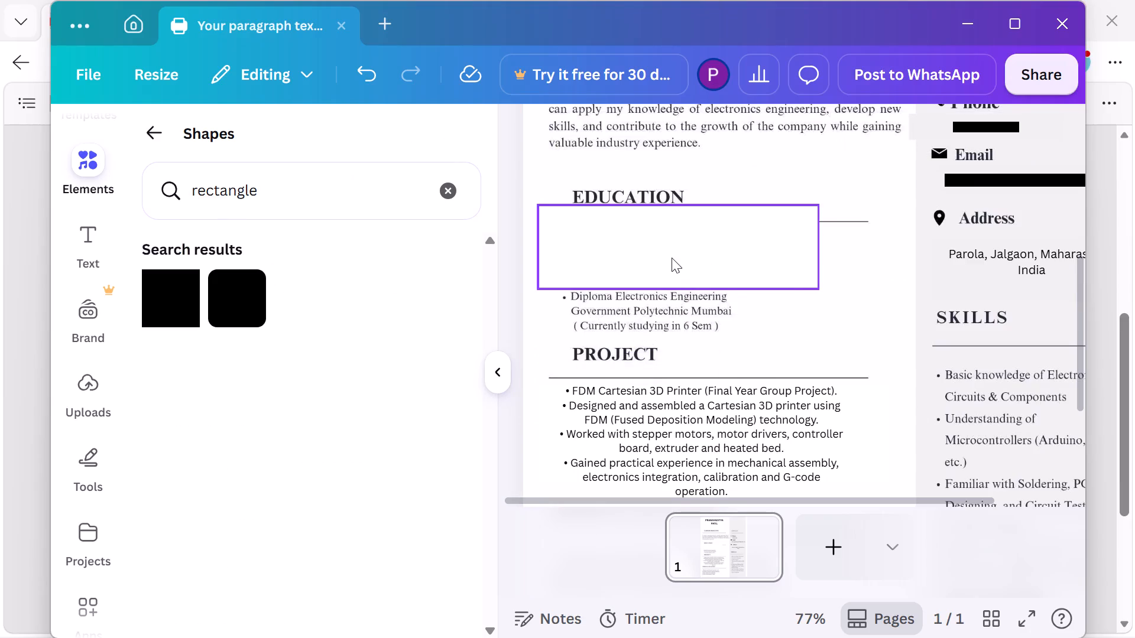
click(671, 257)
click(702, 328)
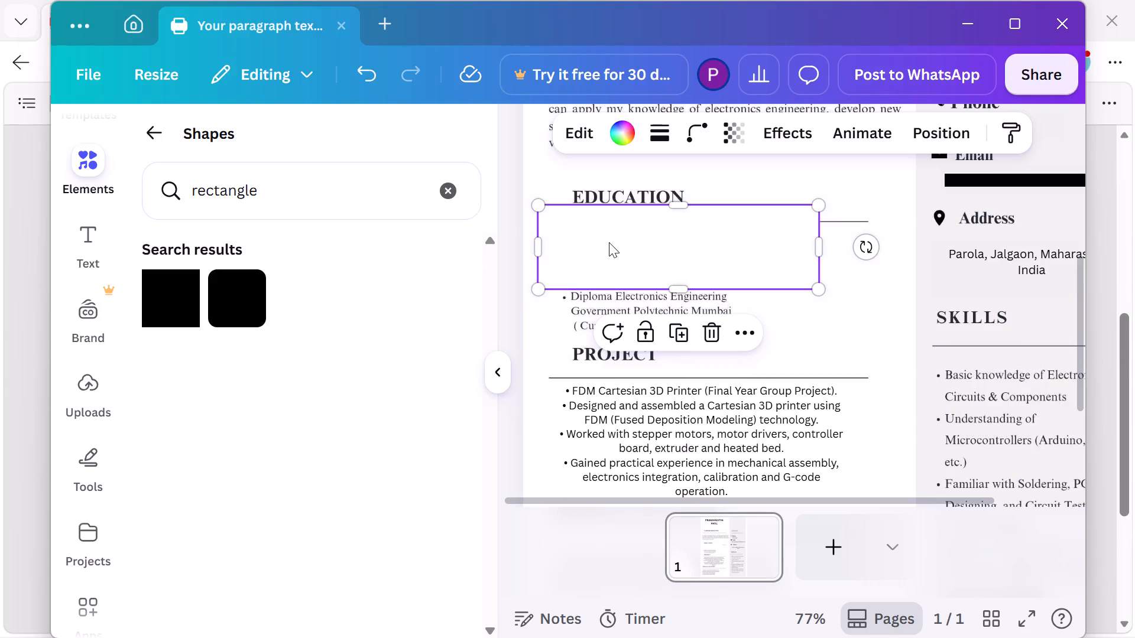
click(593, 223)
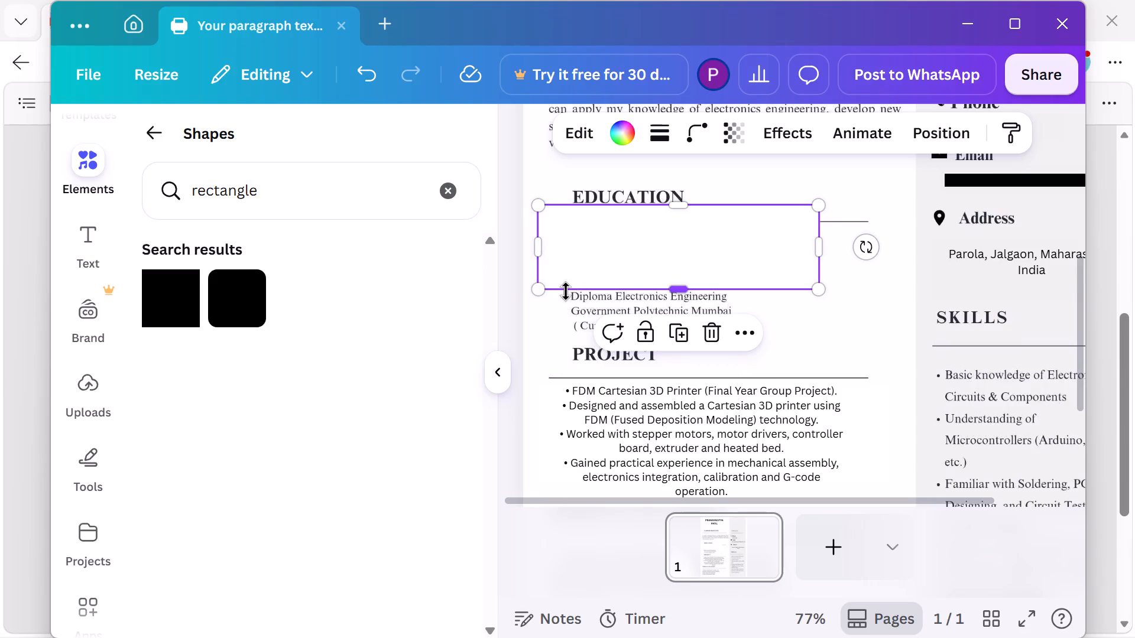
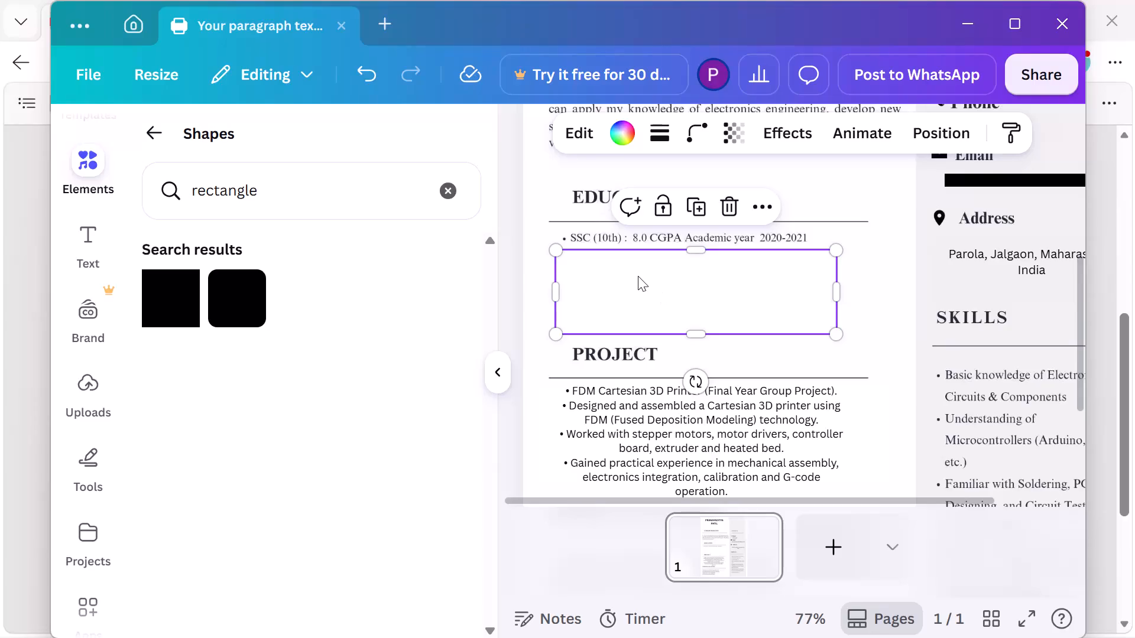
Move the white rectangle off the education entries to the space beside the Diploma entry, overlapping the sidebar.
click(638, 276)
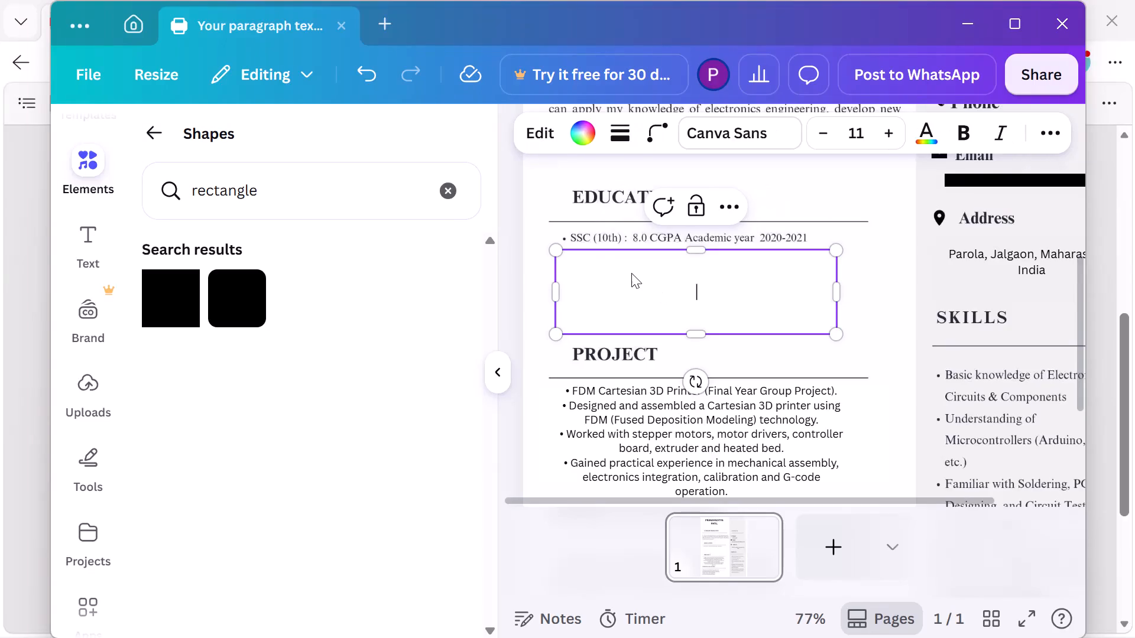
click(589, 259)
click(578, 259)
click(578, 259)
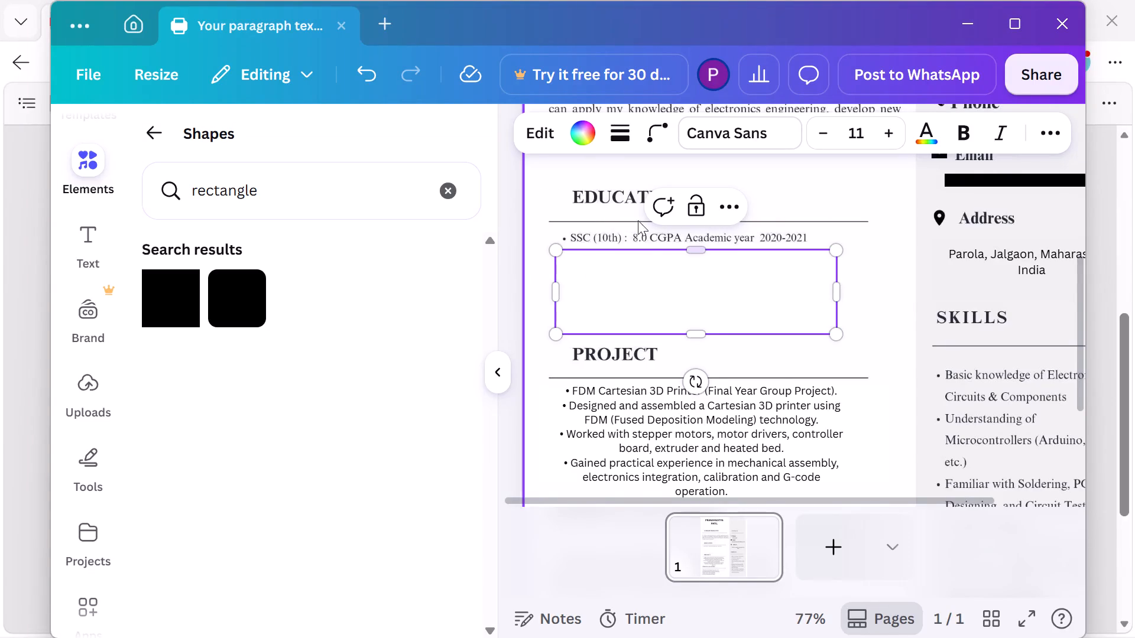
drag(663, 287, 664, 333)
click(610, 302)
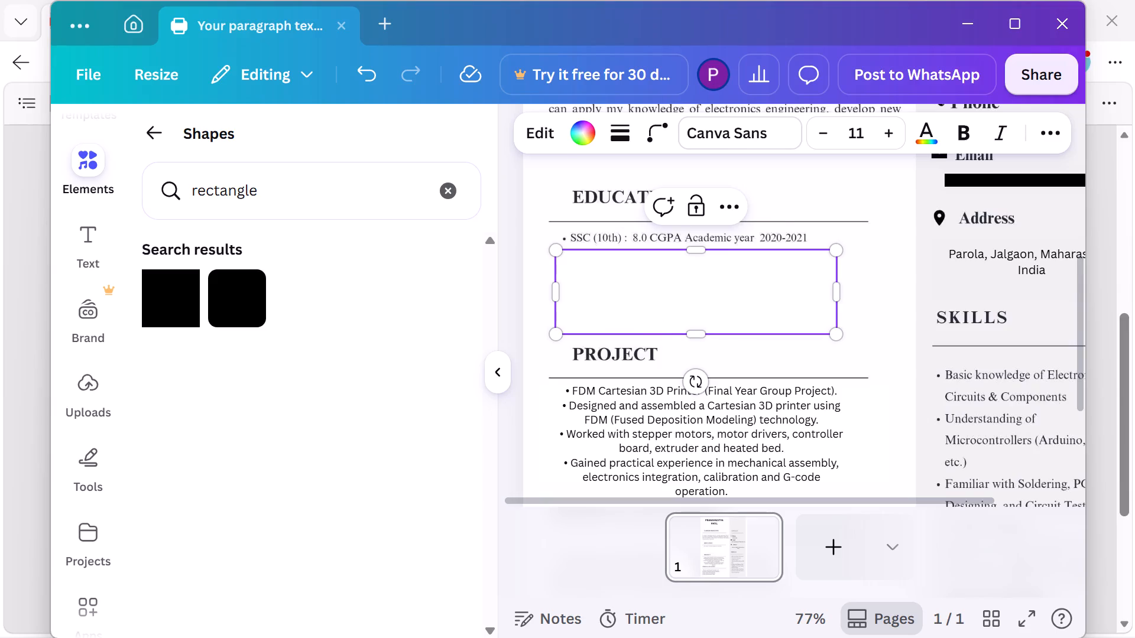
drag(610, 291, 581, 377)
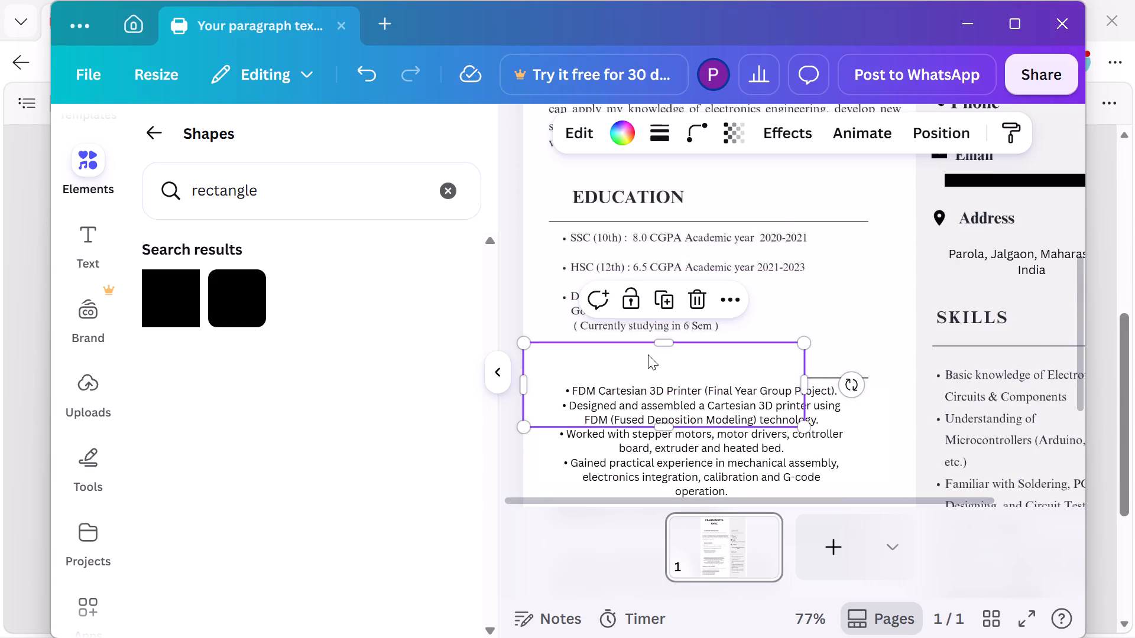
drag(648, 354, 867, 300)
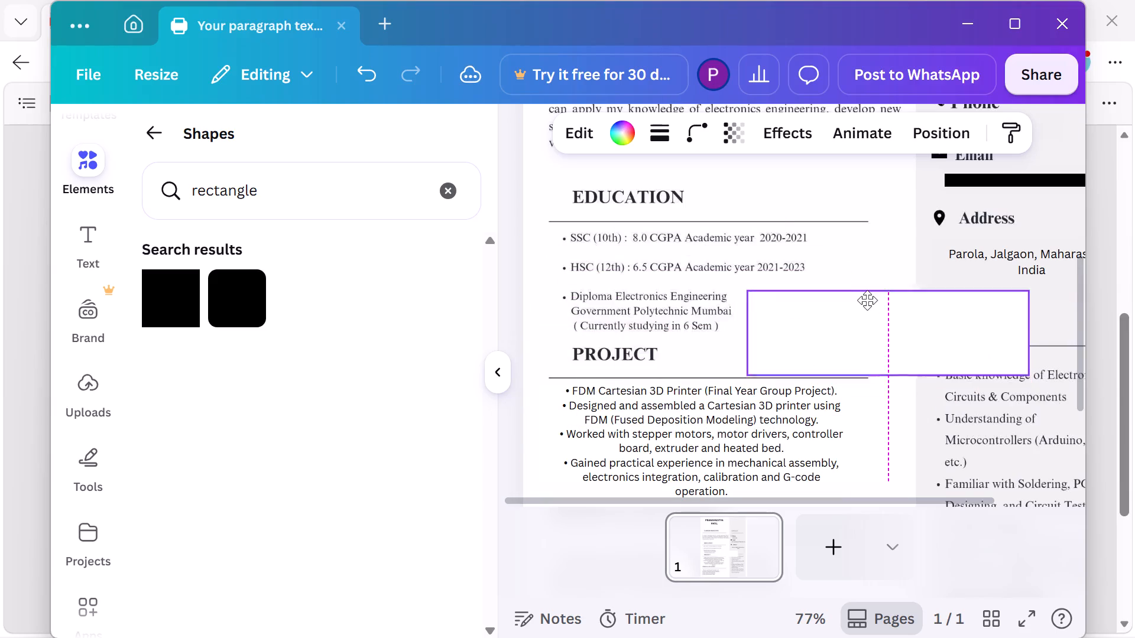
drag(867, 300, 865, 291)
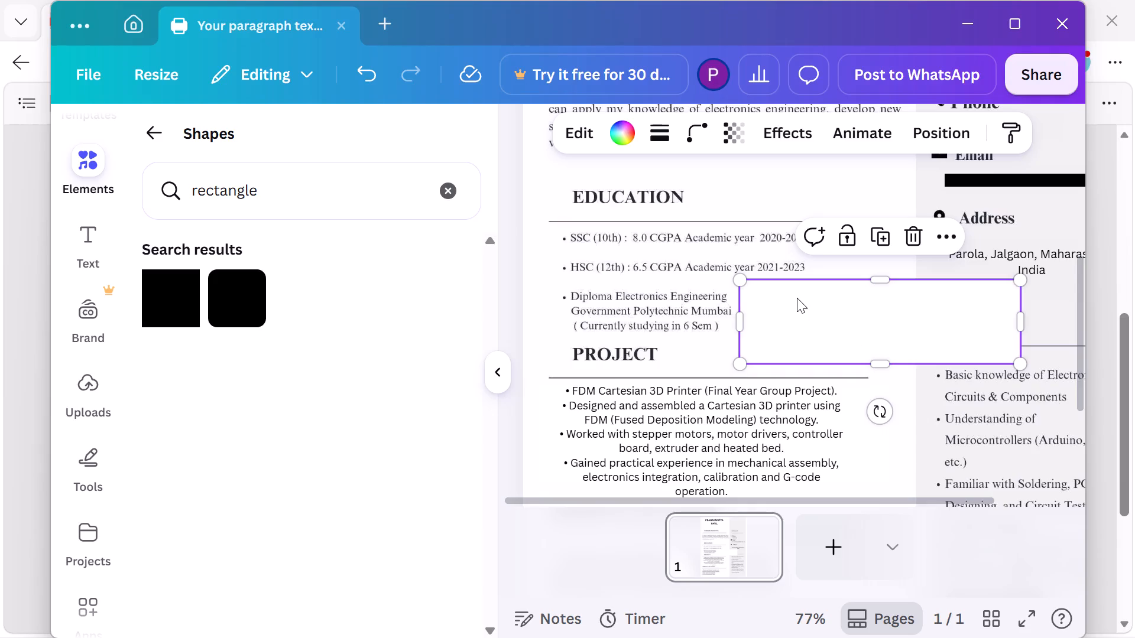
Enter "diploma Electronics Engineering" as text inside the white rectangle.
click(797, 298)
click(825, 314)
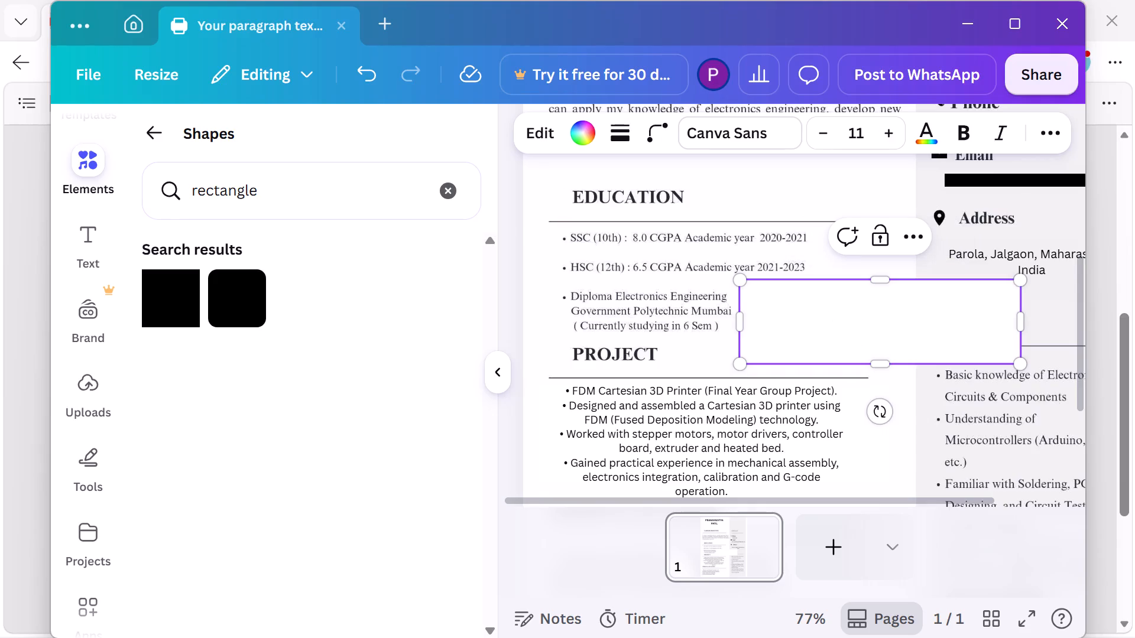
text(diplom)
text(a)
key(space)
key(e)
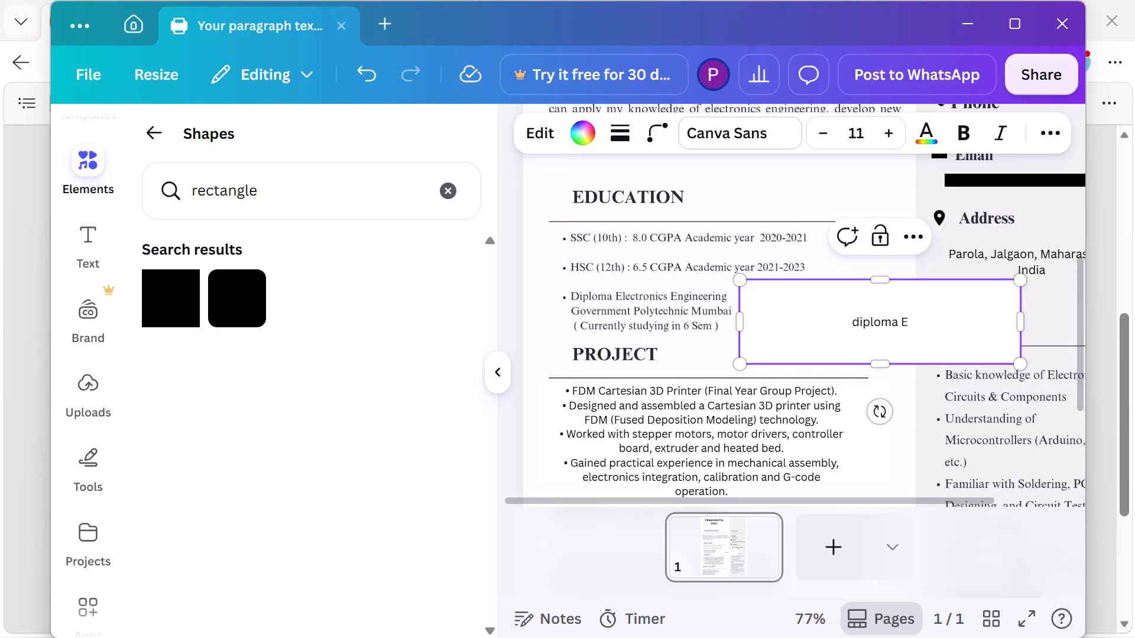
text(lec)
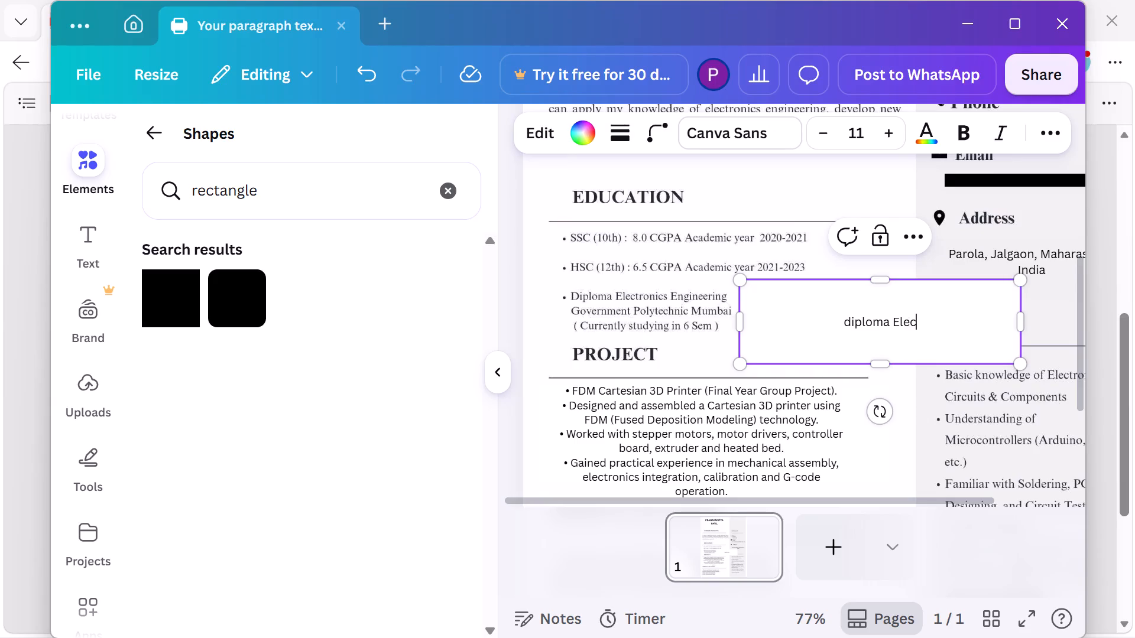
key(t)
text(rom)
key(BackSpace)
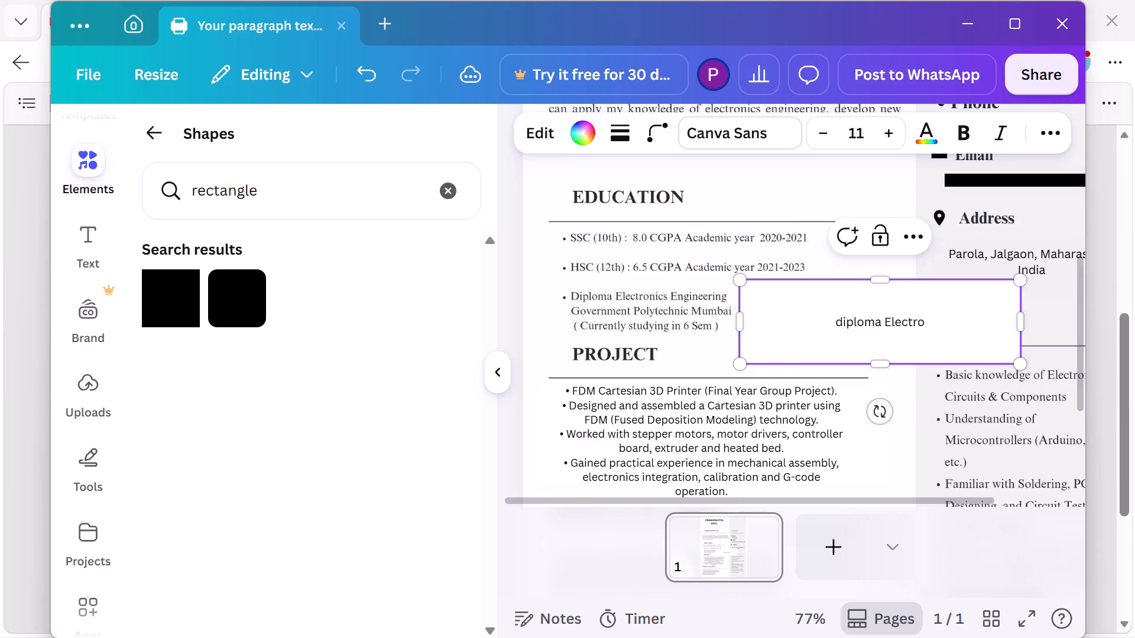
text(nics)
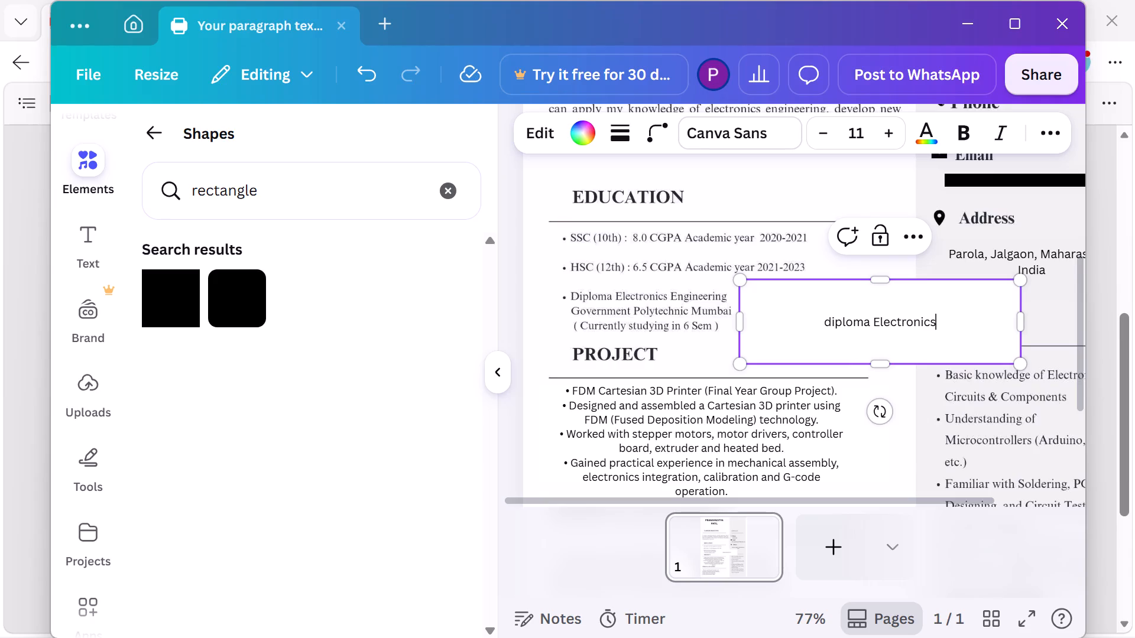
key(e)
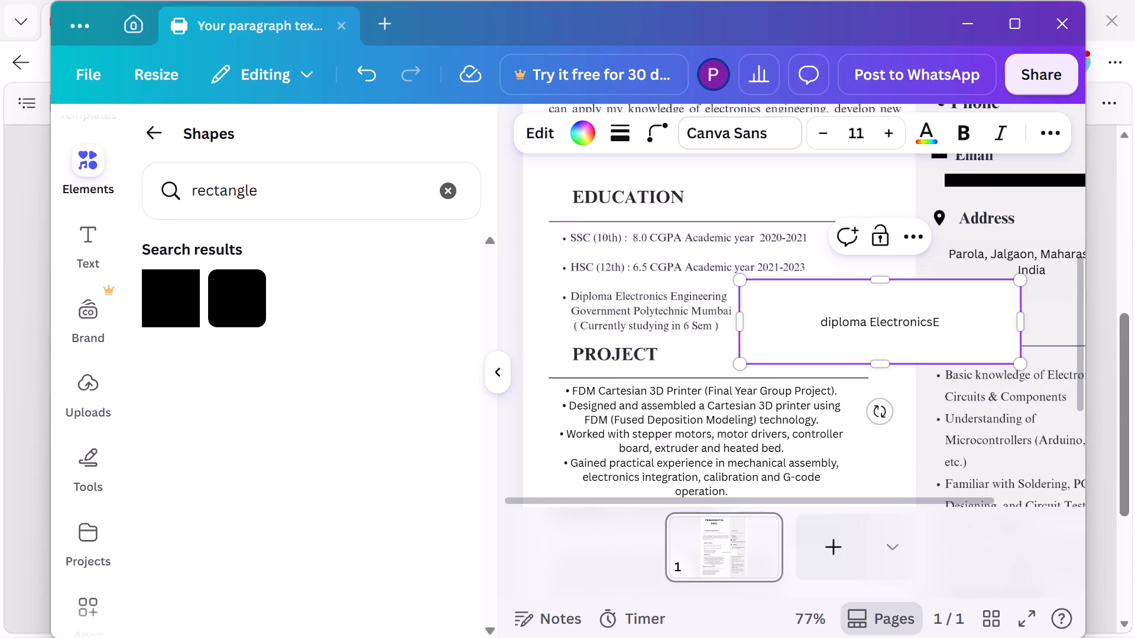
key(BackSpace)
key(space)
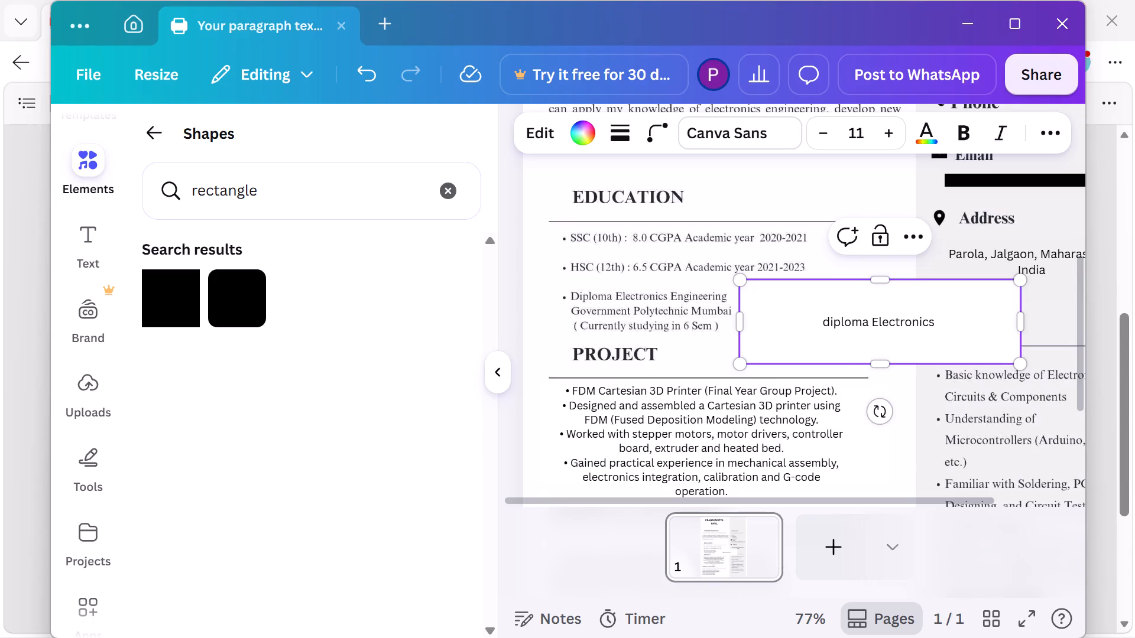
key(e)
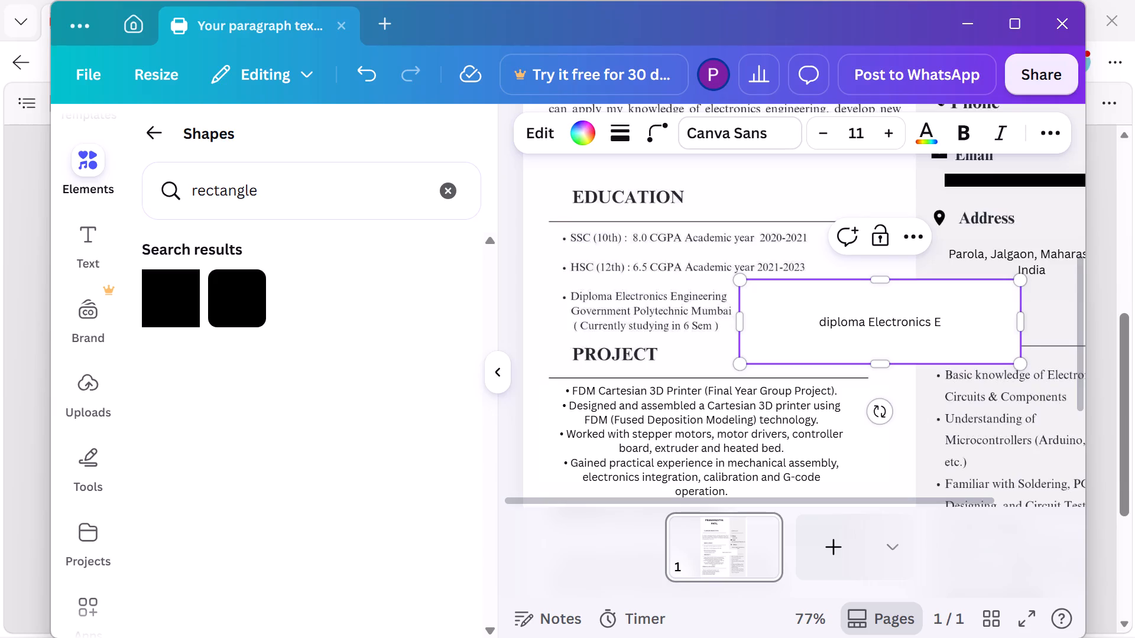
text(ng)
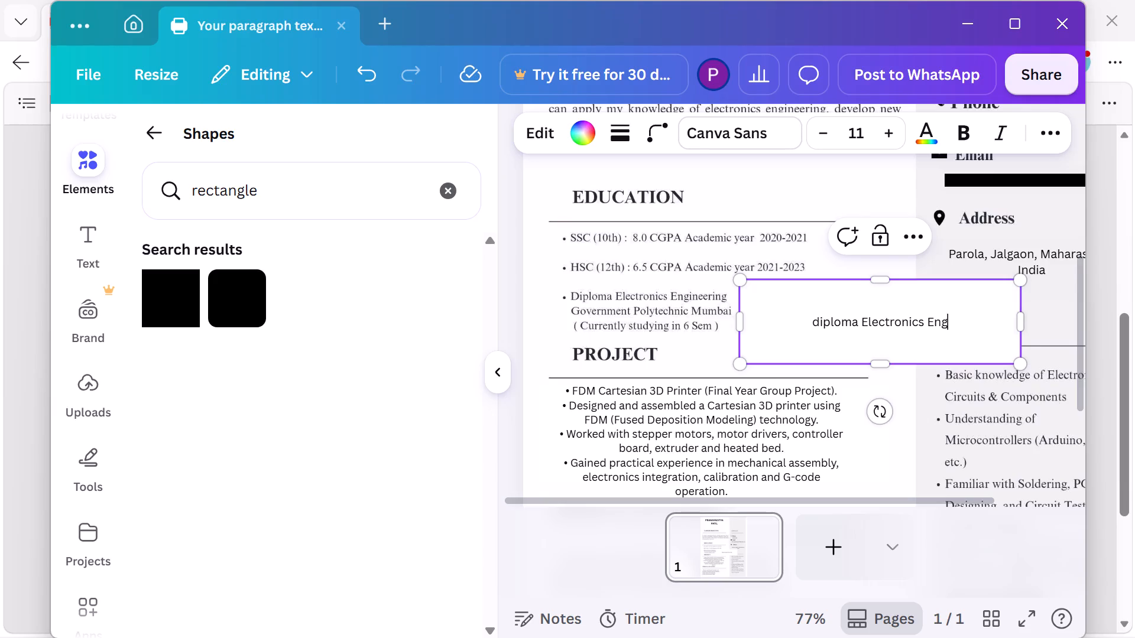
key(i)
text(neering)
key(space)
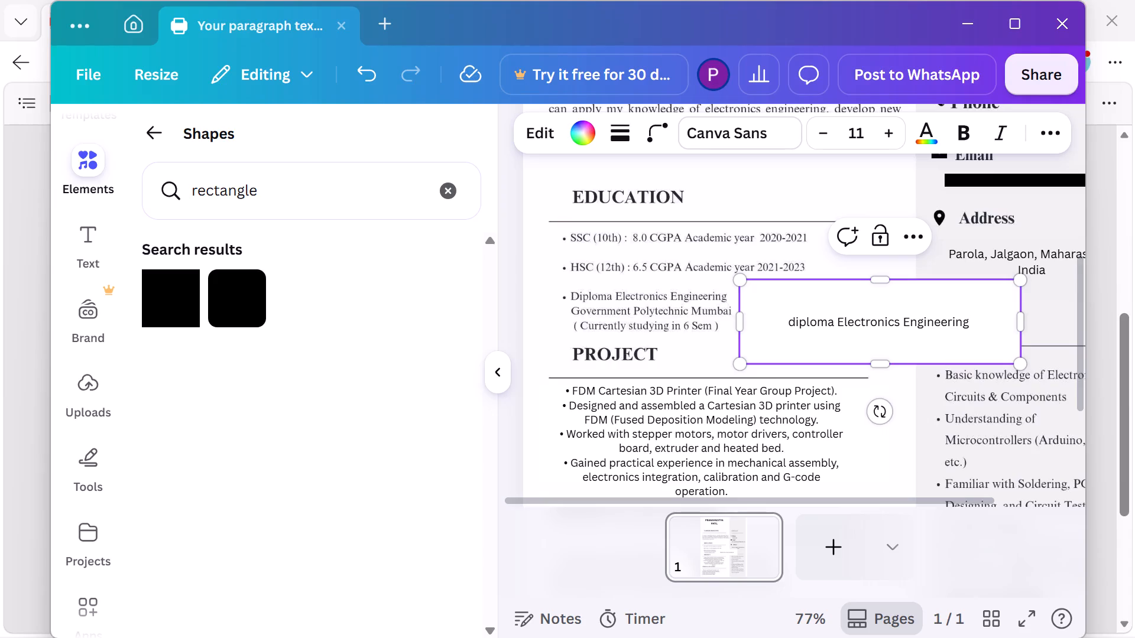
Add a second line reading "Government polytechnic" to the text inside the white rectangle.
key(shift+Return)
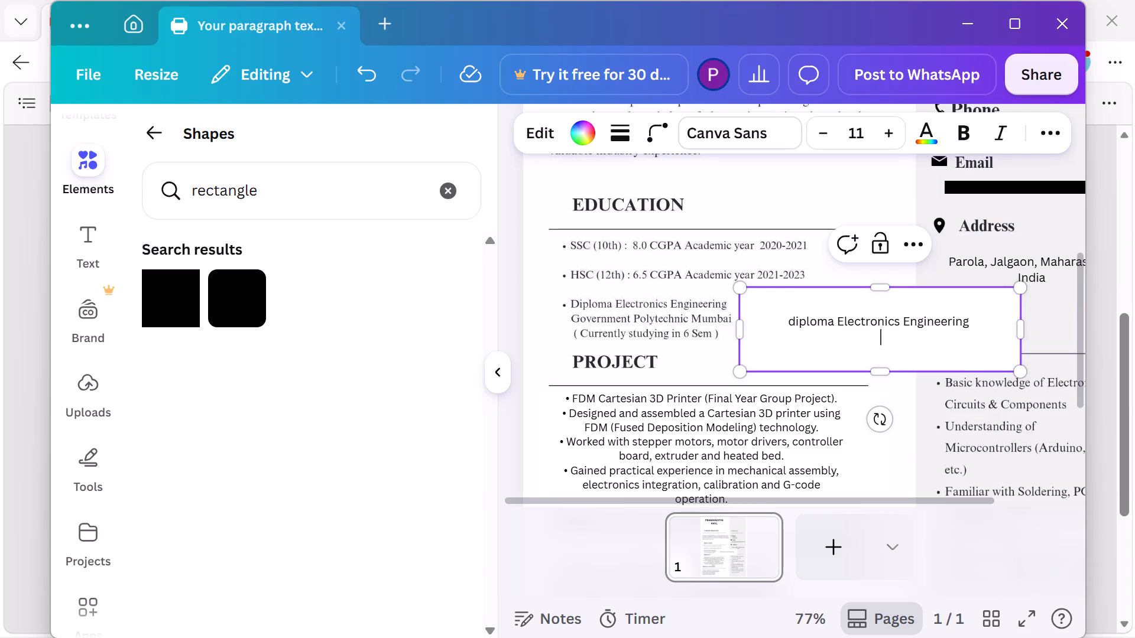
key(g)
key(o)
text(ver)
text(nment)
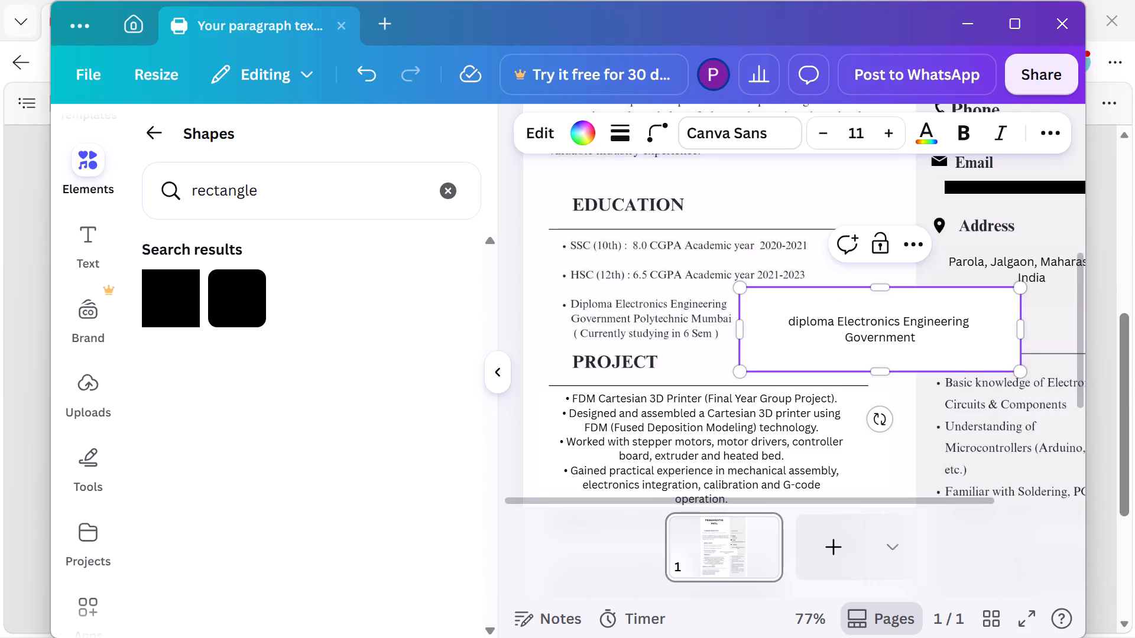
key(space)
text(poly)
text(technic)
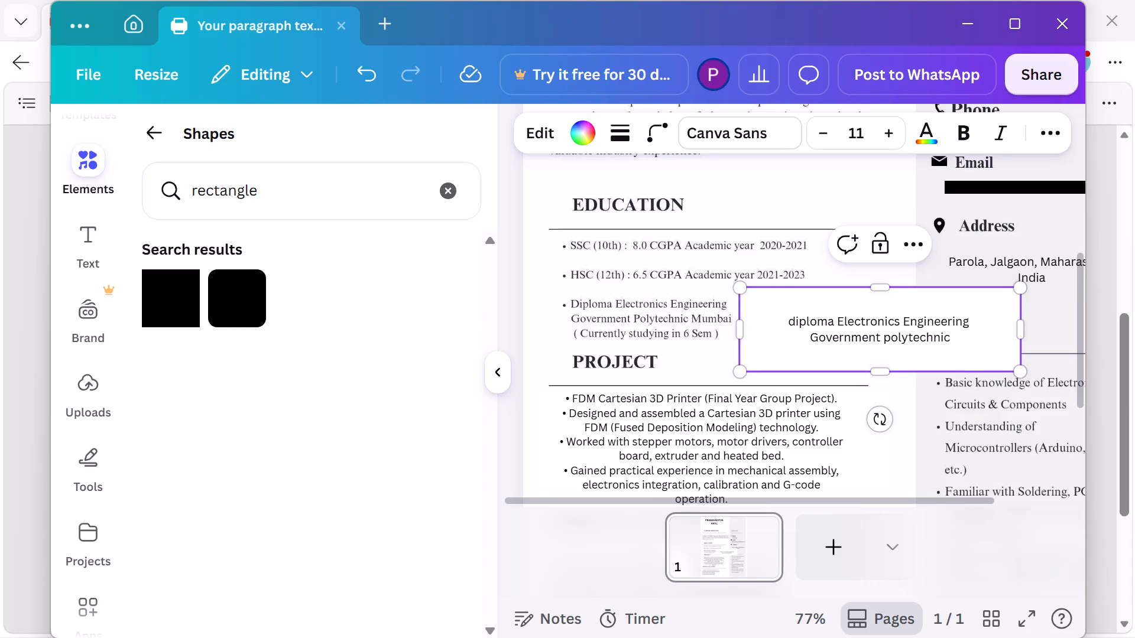
key(space)
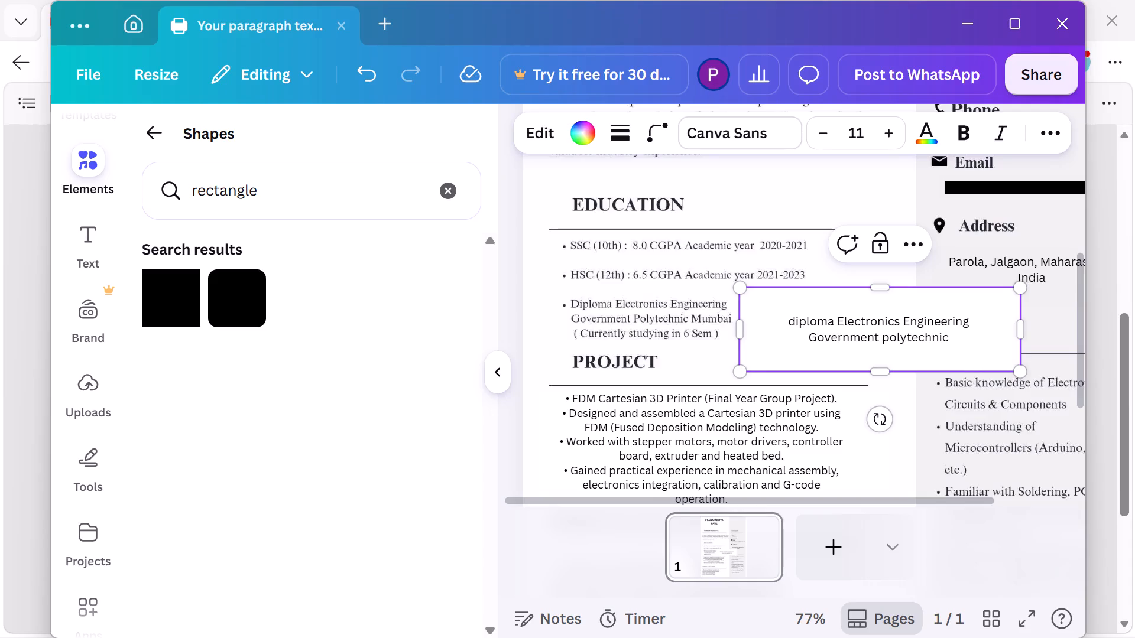
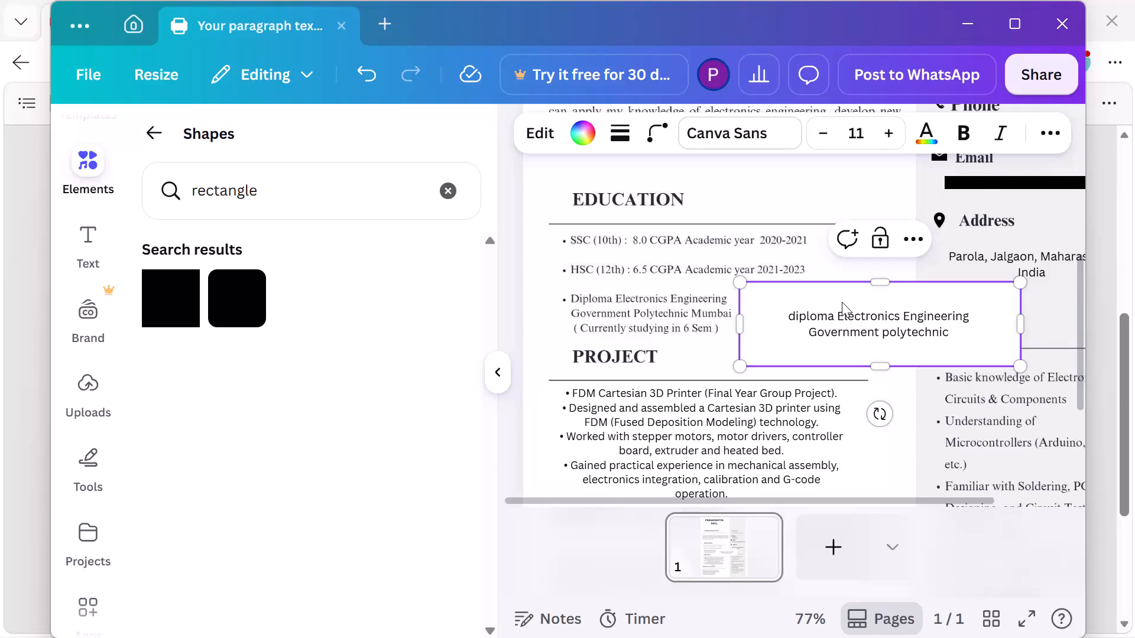
Complete the second line inside the white rectangle by adding "Mumbai" after "Government polytechnic".
key(m)
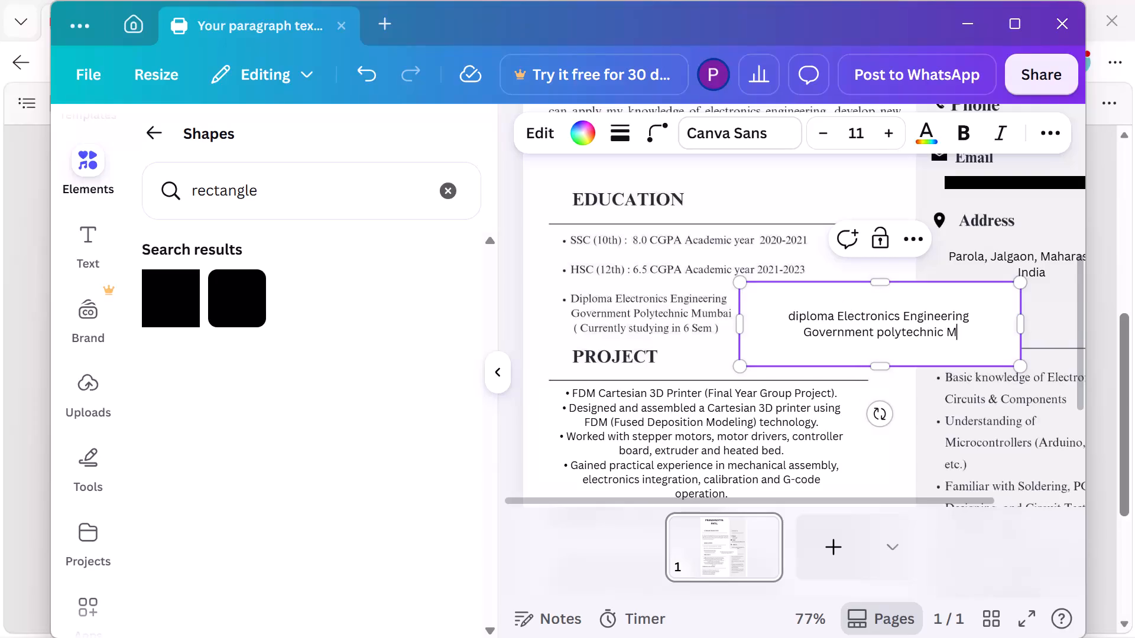
text(umbai)
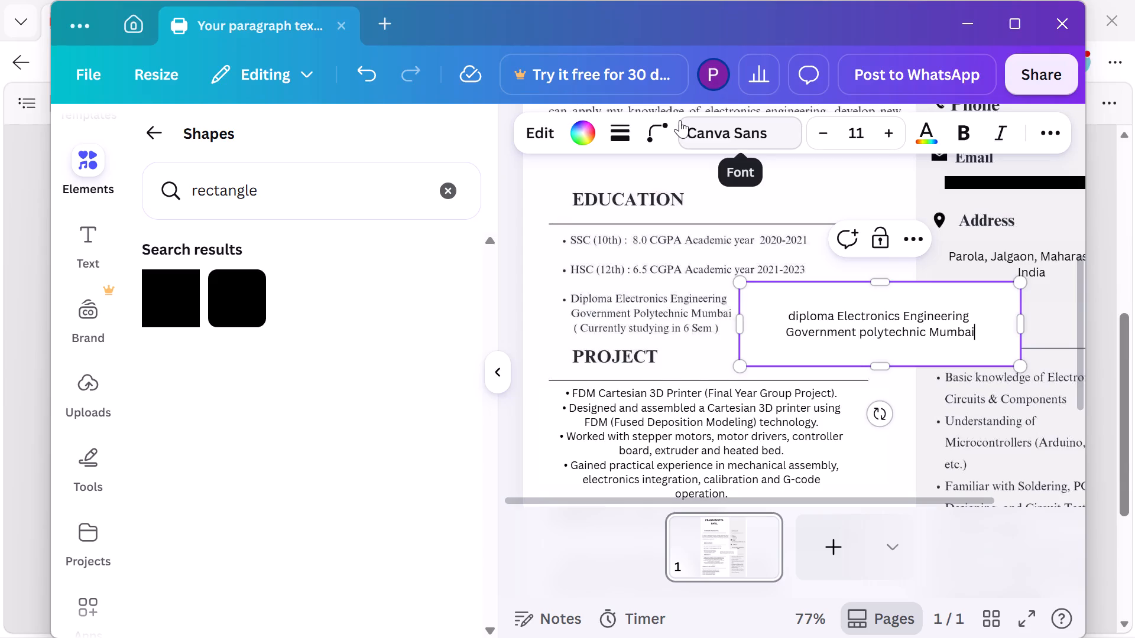
right_drag(663, 146, 614, 259)
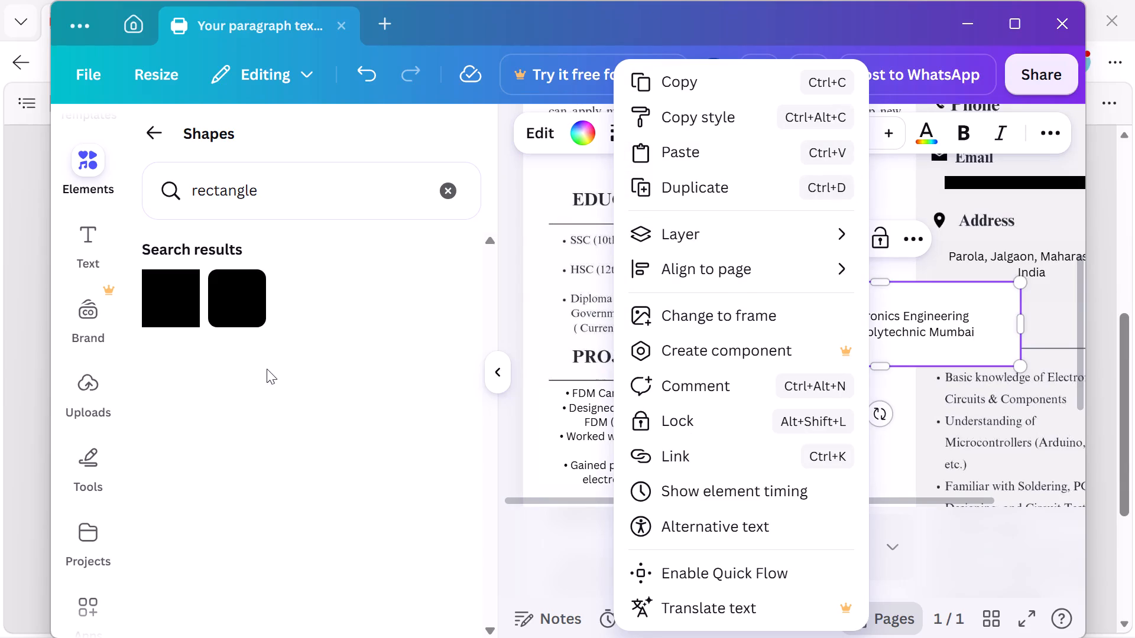
click(411, 415)
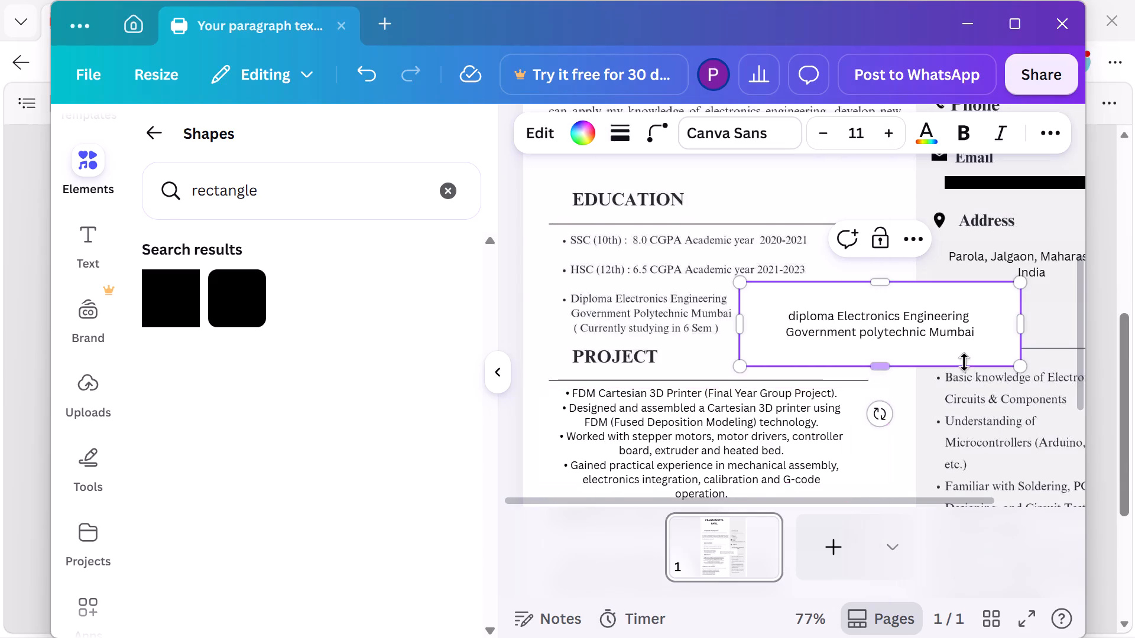
Add a third line reading "( currently studying in 6 sem )" to the text inside the white rectangle.
click(978, 334)
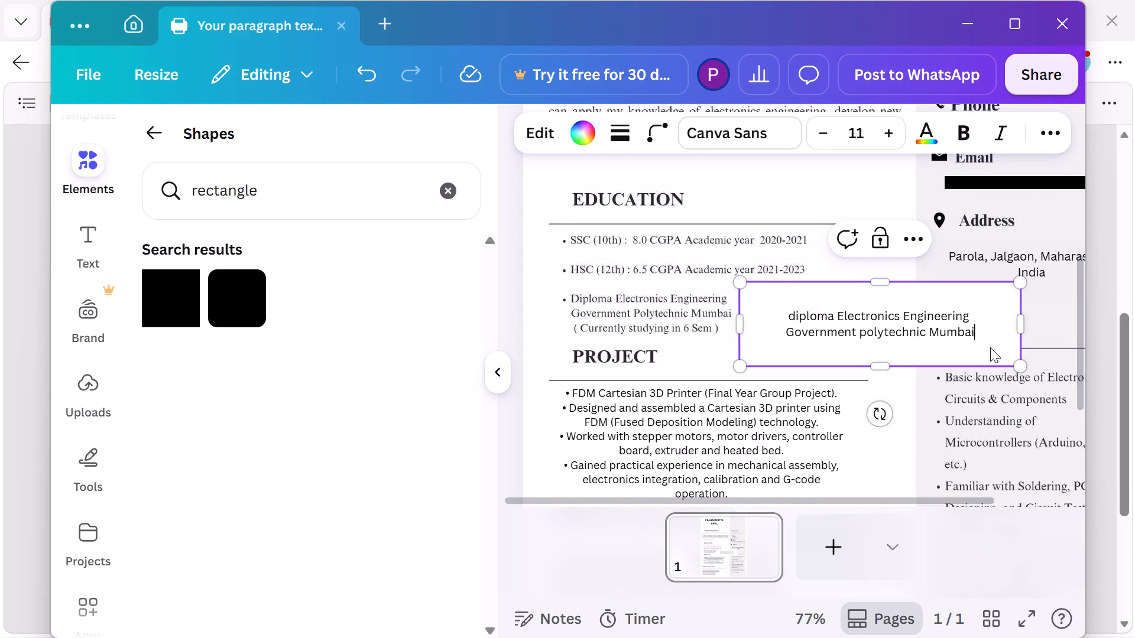
key(shift+Return)
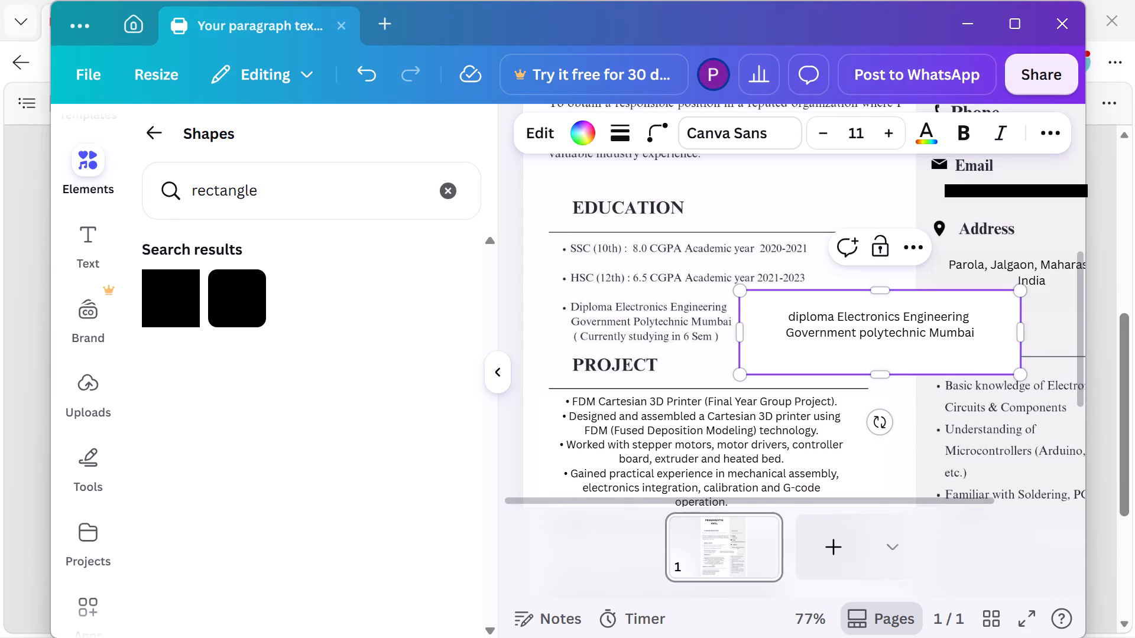
key(ctrl+9)
key(ctrl+9)
key(shift+parenleft)
key(space)
text(cu)
text(rre)
text(ntly)
key(space)
text(stu)
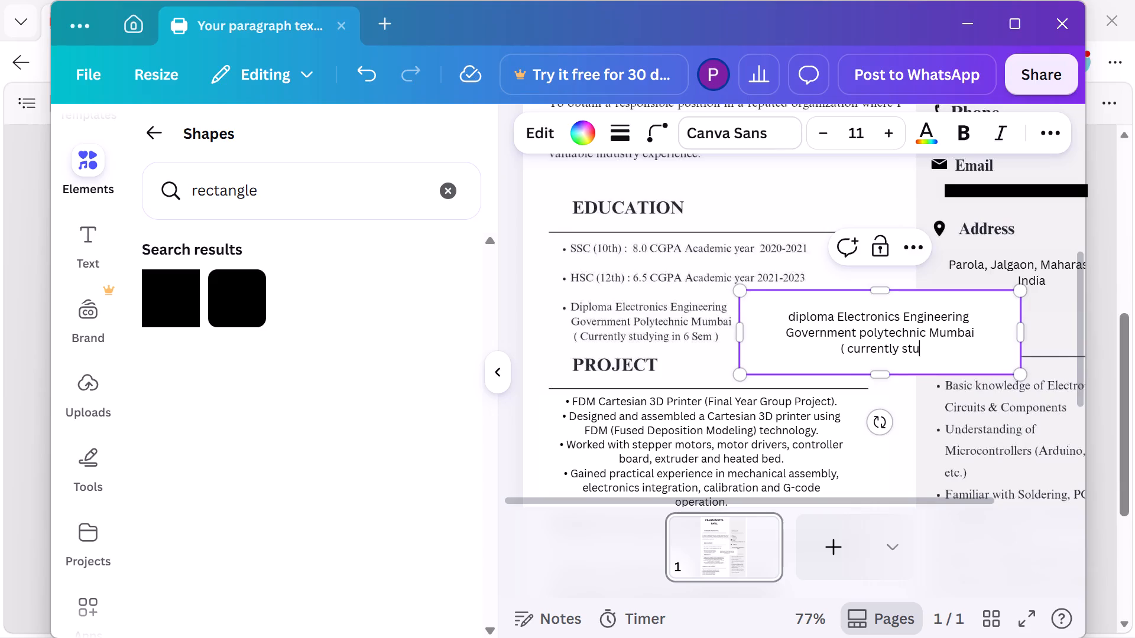
text(dying)
key(space)
text(in 6)
key(space)
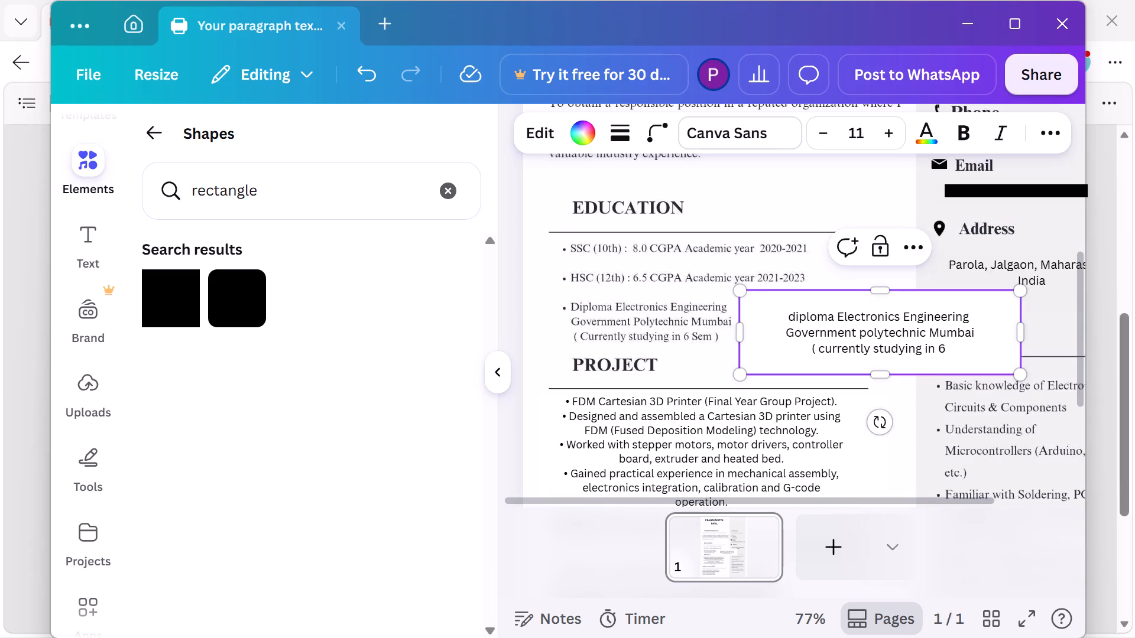
text(sem)
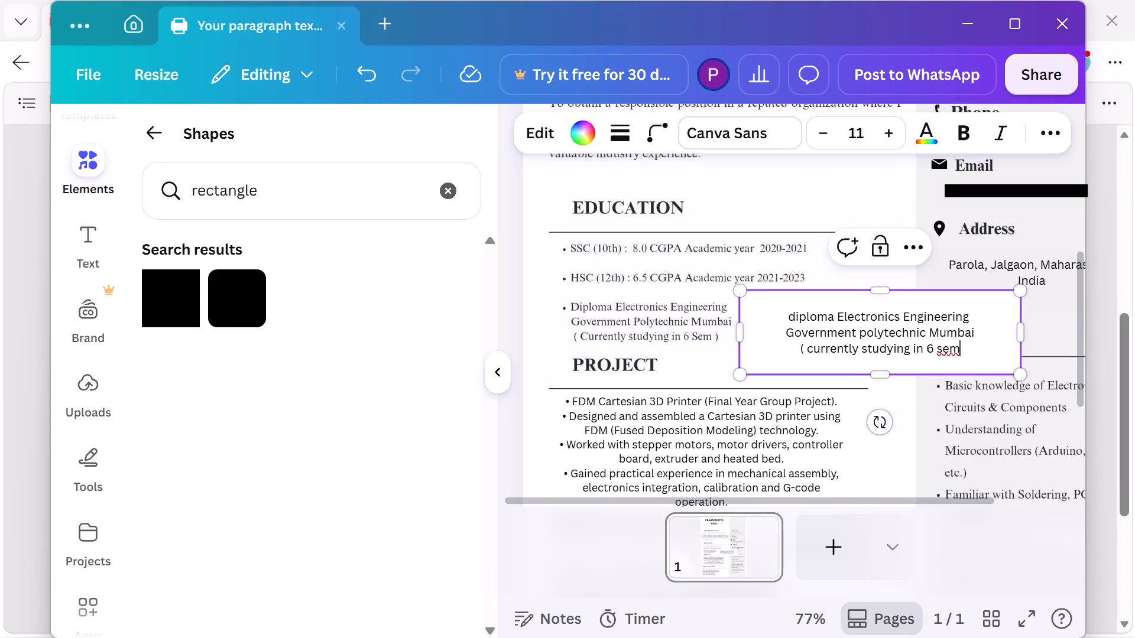
key(space)
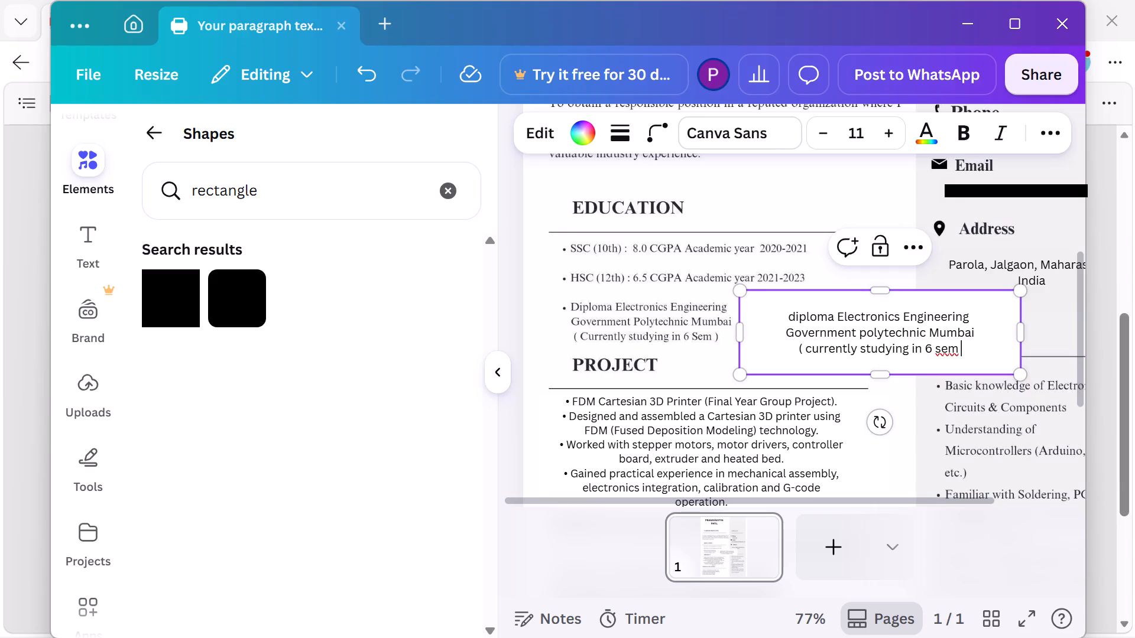
key(shift+parenright)
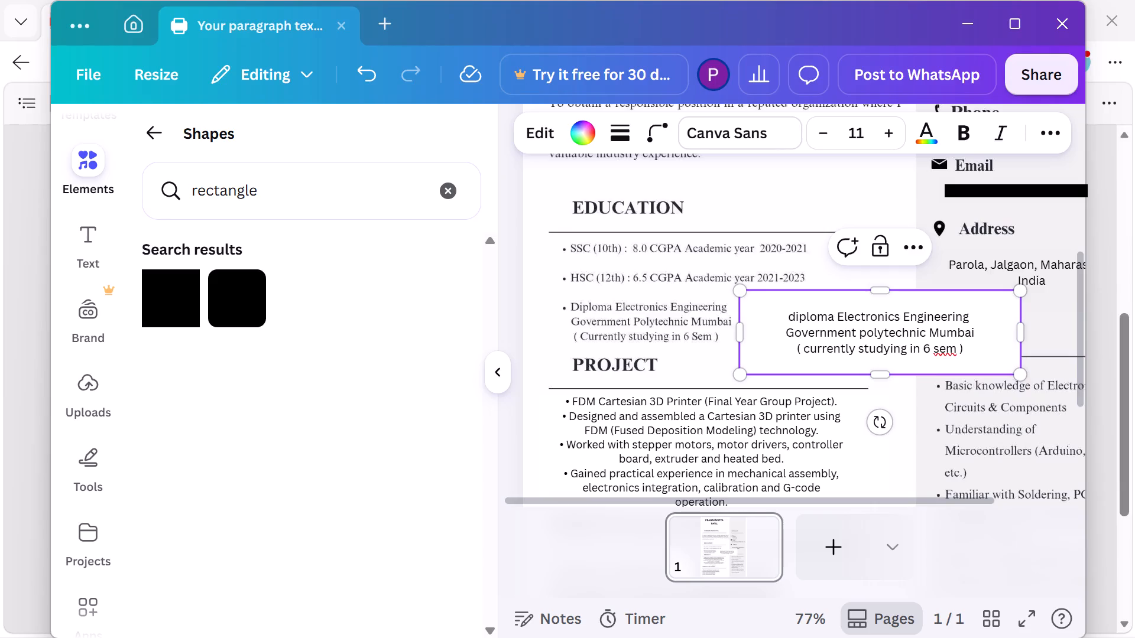
Expand "sem" to "semester" in the third line of the white rectangle's text.
click(955, 347)
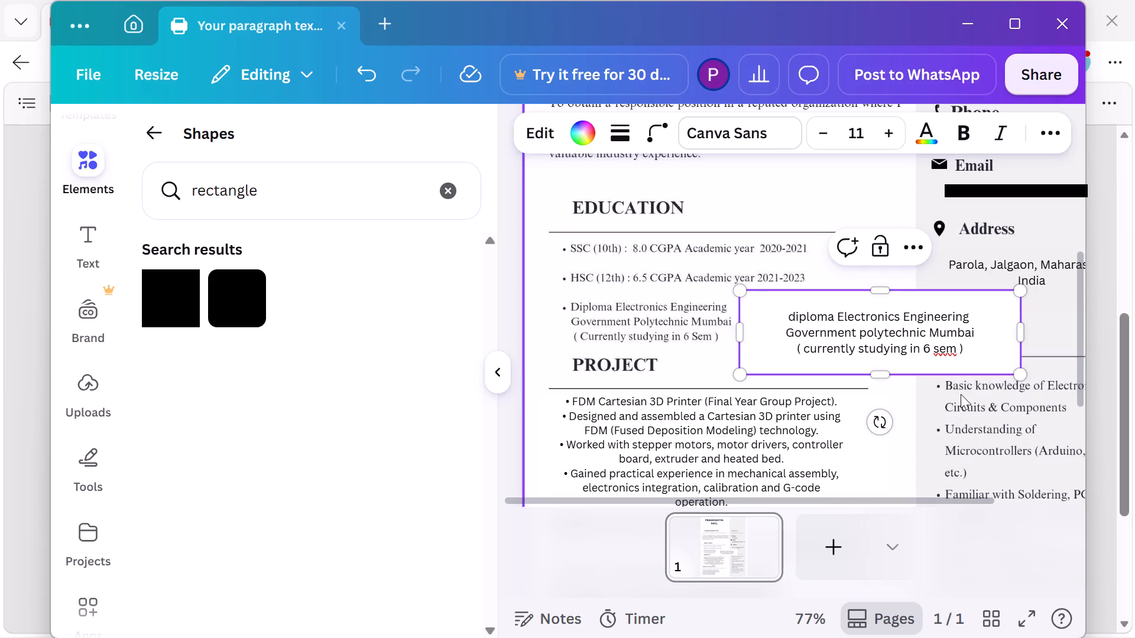
key(e)
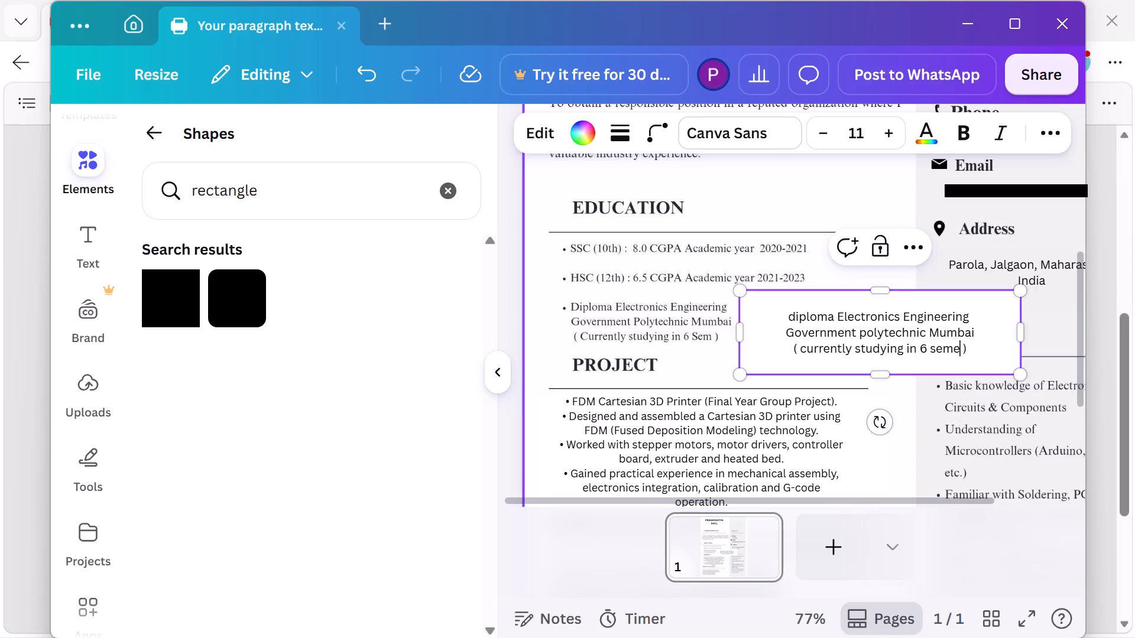
key(s)
key(BackSpace)
text(ster)
key(space)
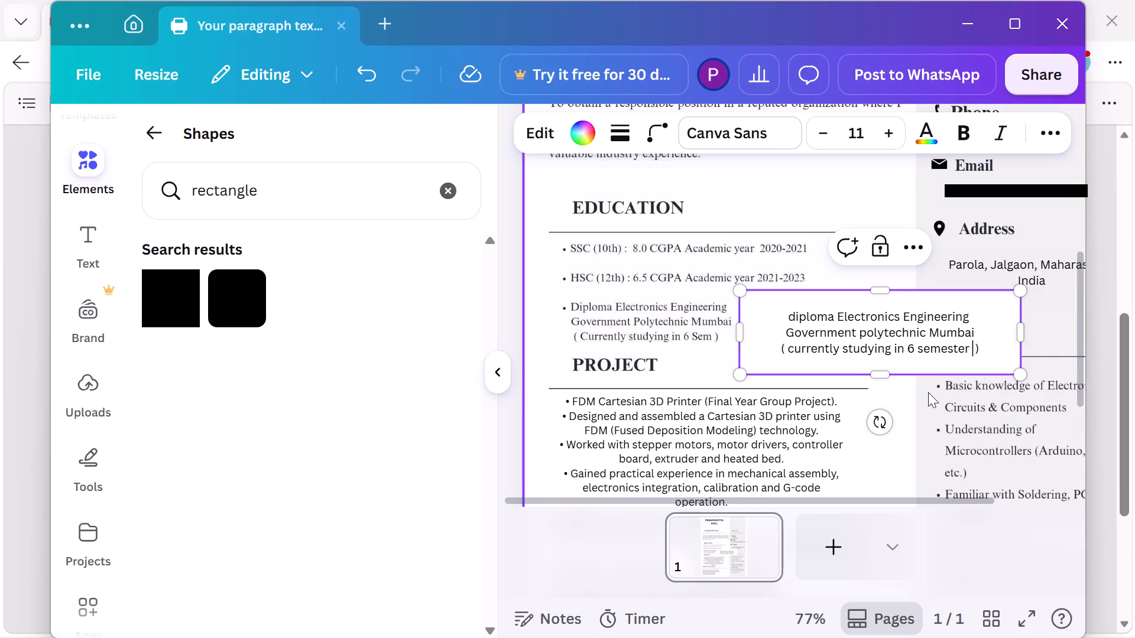
click(894, 402)
Move the white rectangle over the HSC and Diploma entries, against the page's left edge between the SSC line and the PROJECT heading.
drag(943, 327, 926, 326)
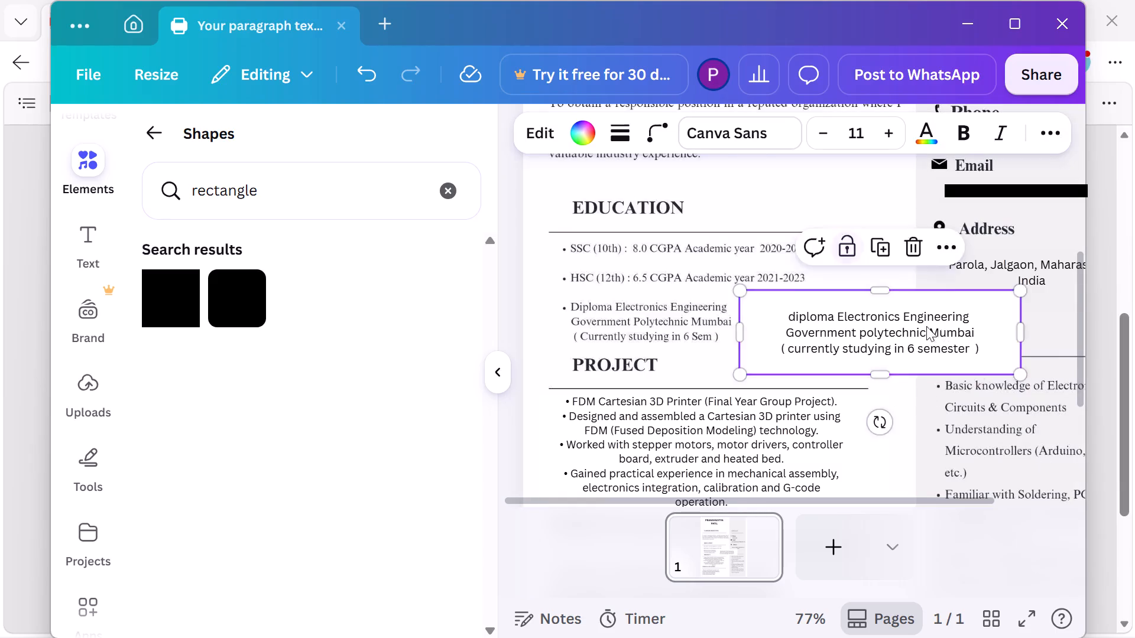
drag(926, 326, 760, 297)
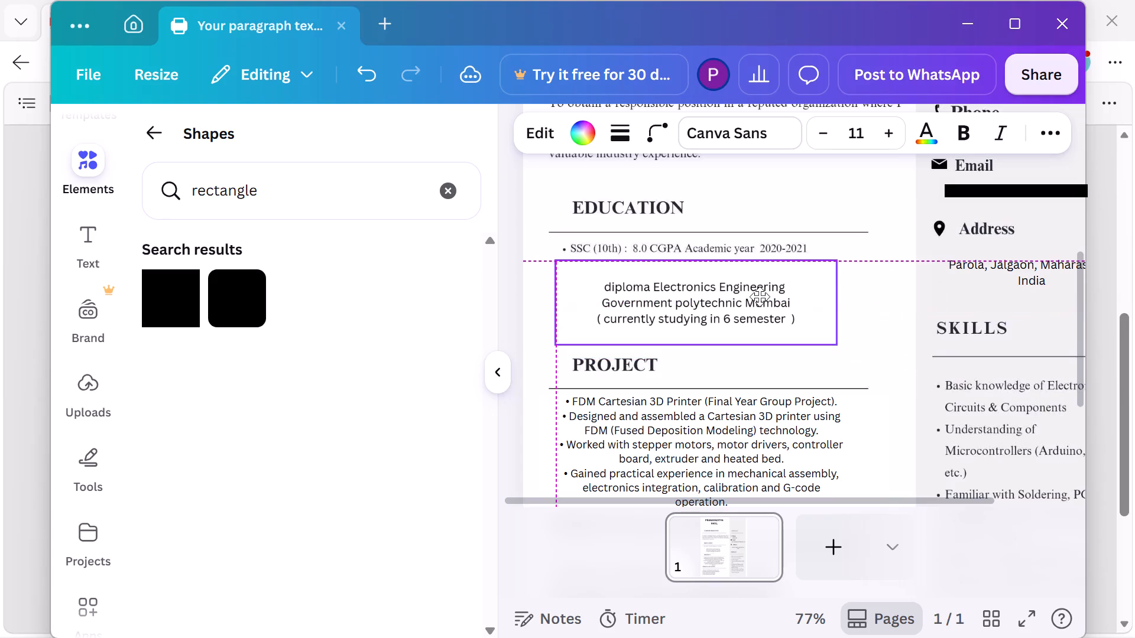
drag(760, 297, 737, 297)
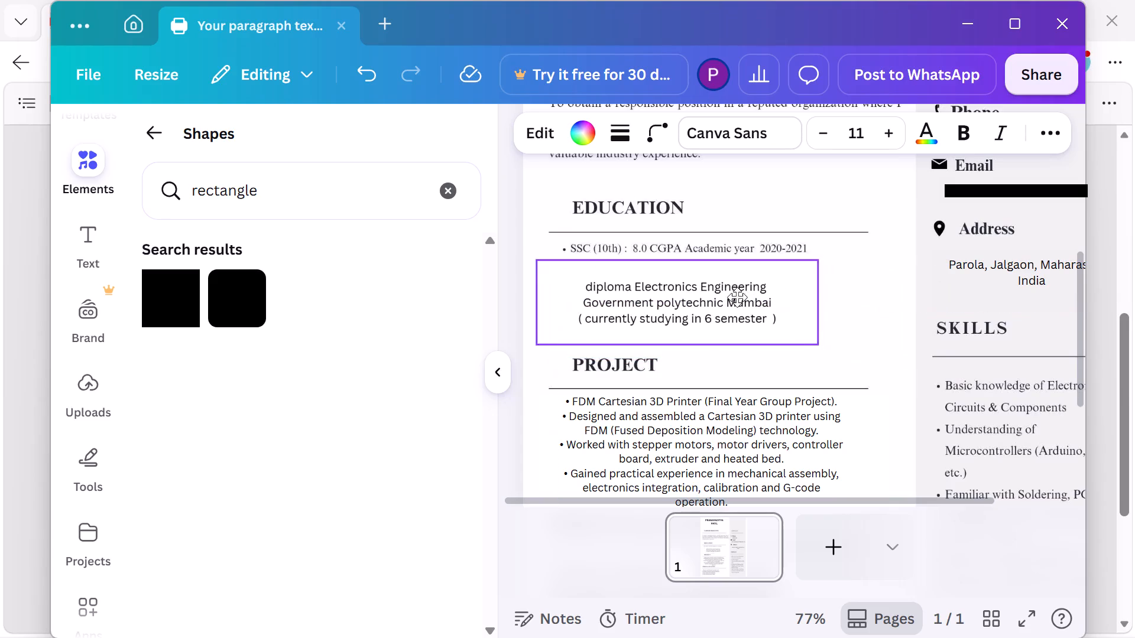
drag(737, 297, 698, 312)
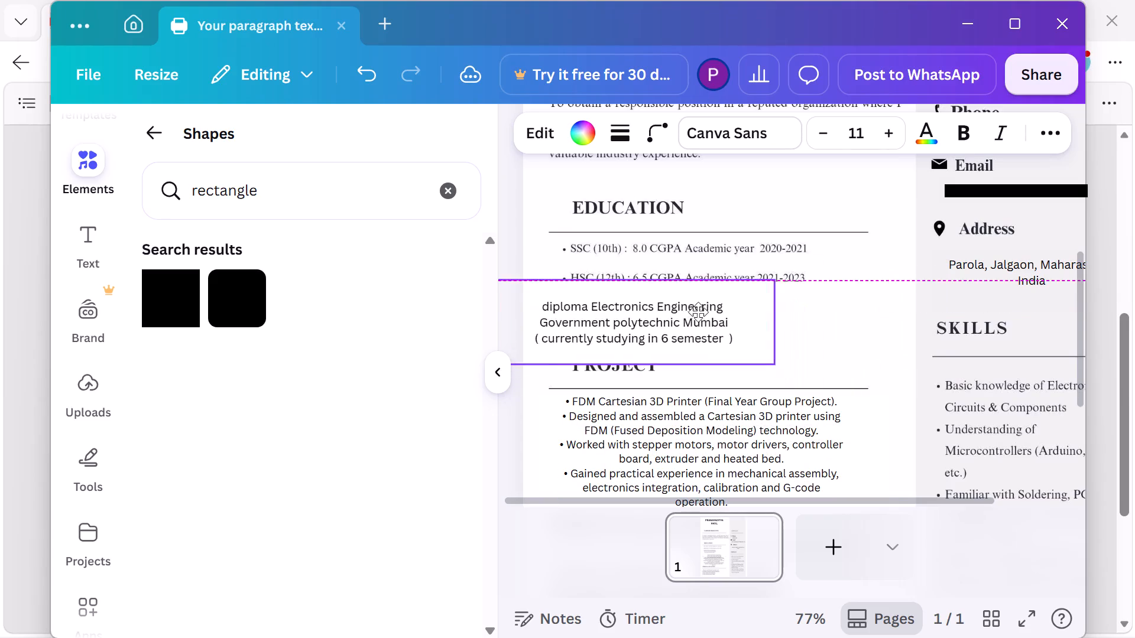
drag(698, 312, 725, 299)
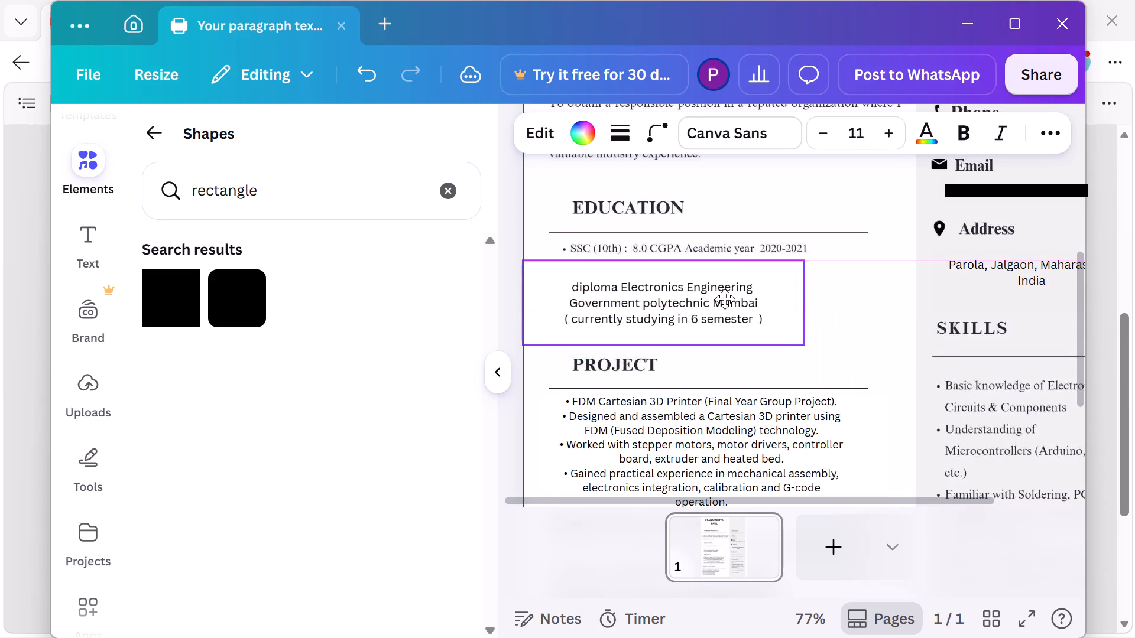
drag(725, 299, 725, 289)
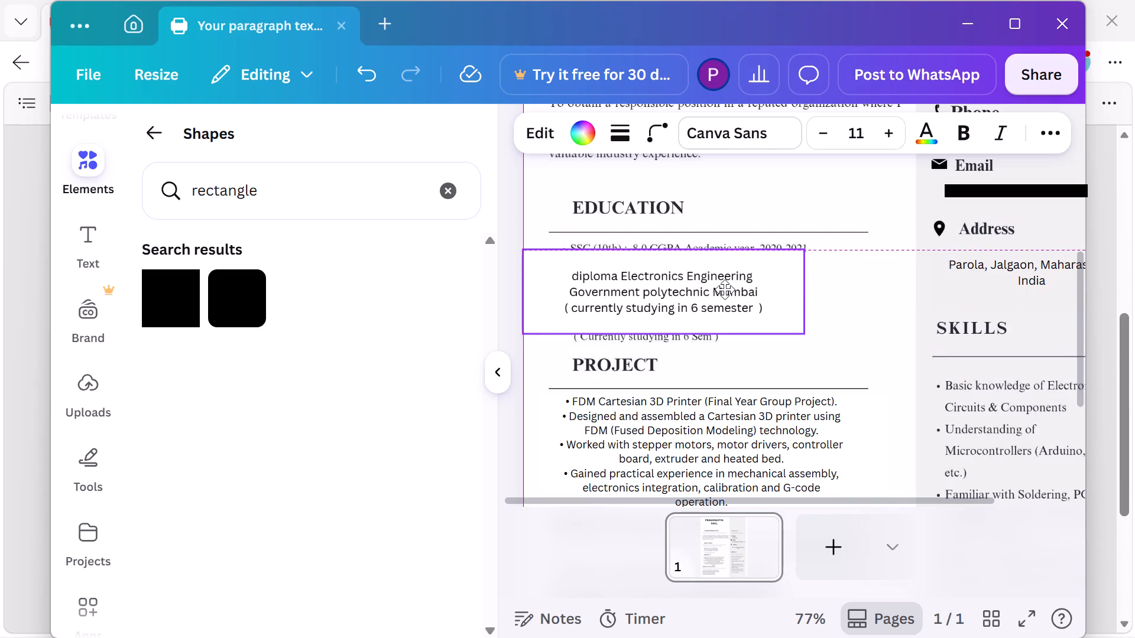
drag(725, 289, 724, 301)
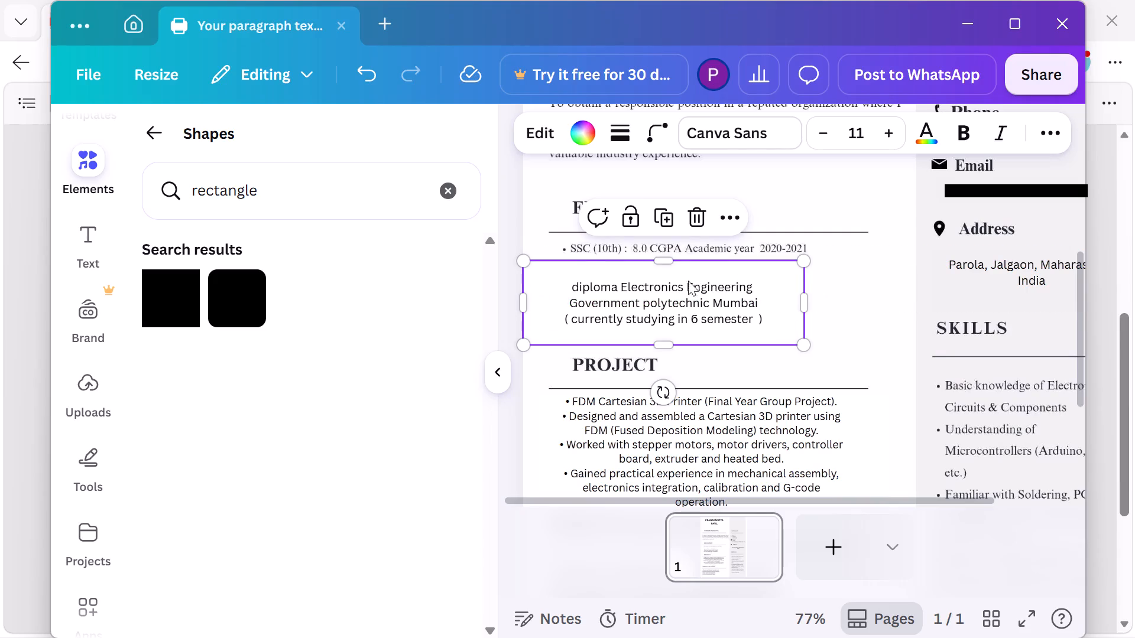
Reduce the white rectangle's height by lowering its top edge toward the diploma text.
drag(660, 255, 658, 267)
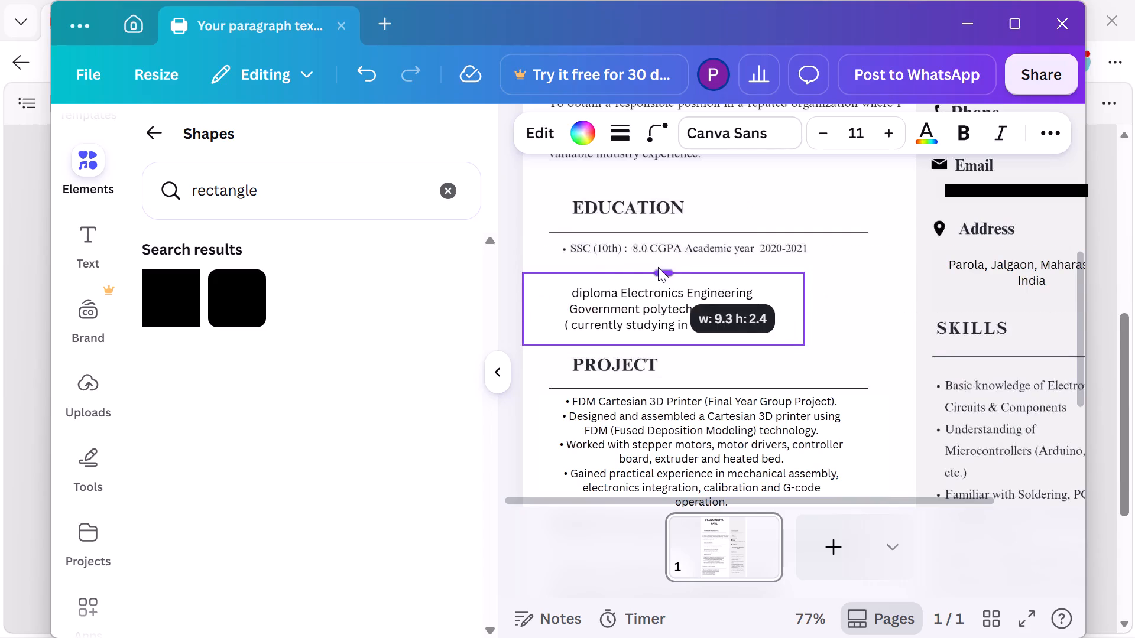
drag(658, 267, 658, 271)
Move the shortened white rectangle up to sit directly below the SSC (10th) line.
drag(641, 307, 644, 295)
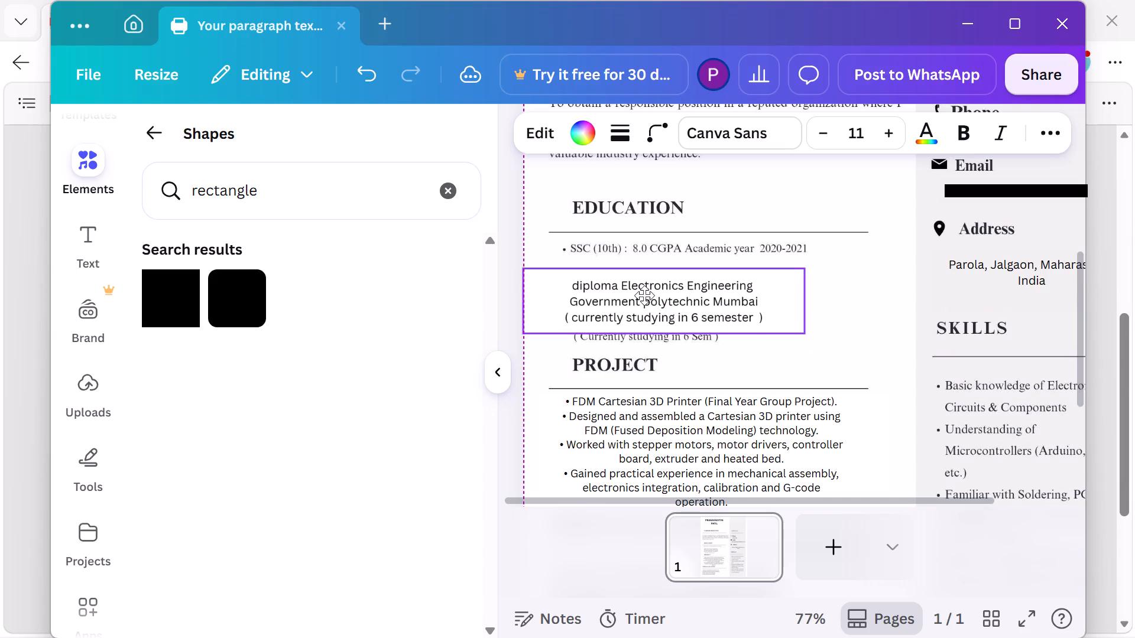
drag(644, 295, 645, 292)
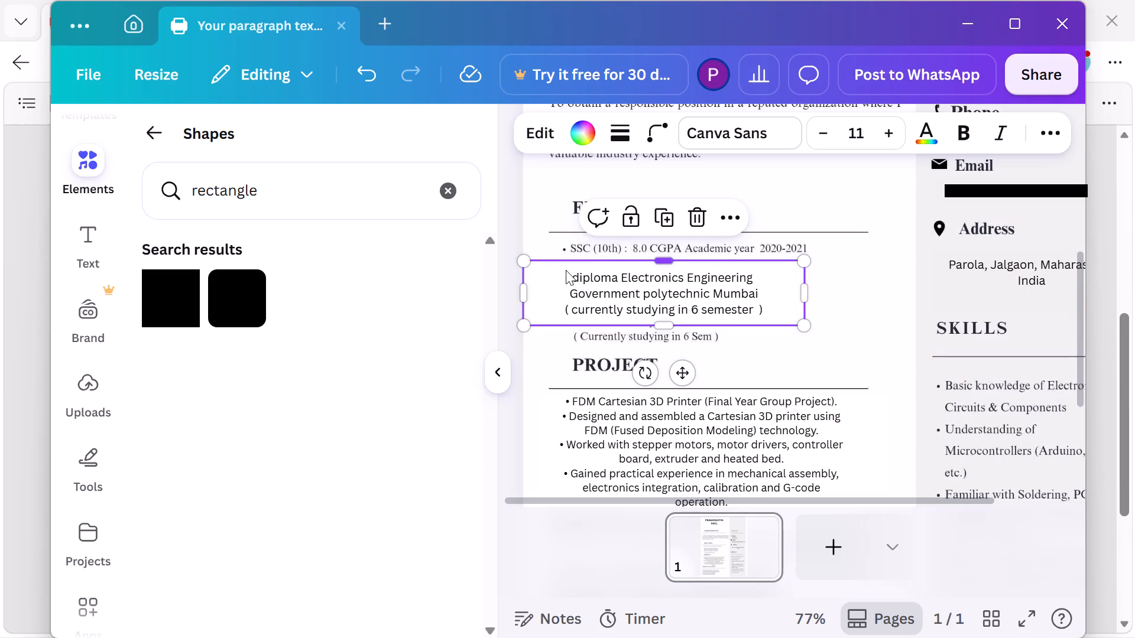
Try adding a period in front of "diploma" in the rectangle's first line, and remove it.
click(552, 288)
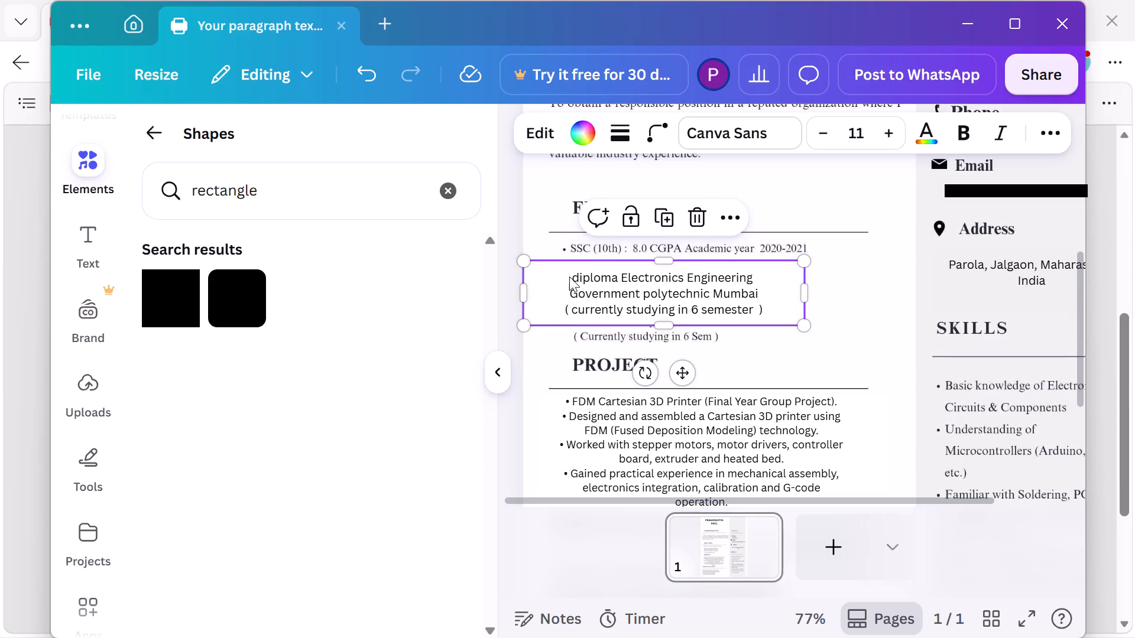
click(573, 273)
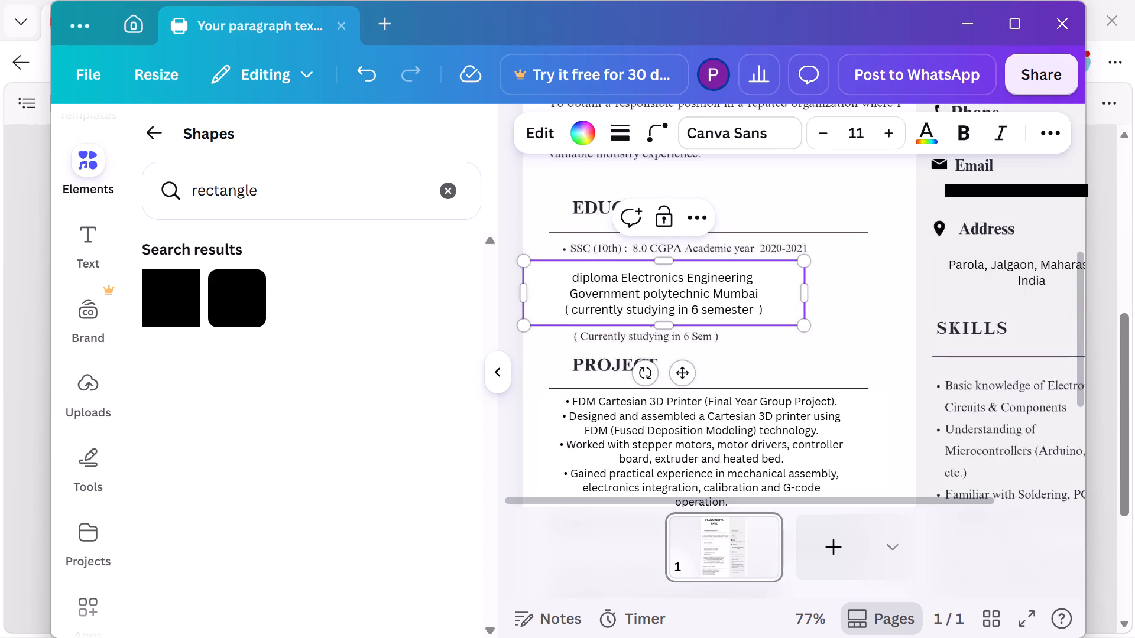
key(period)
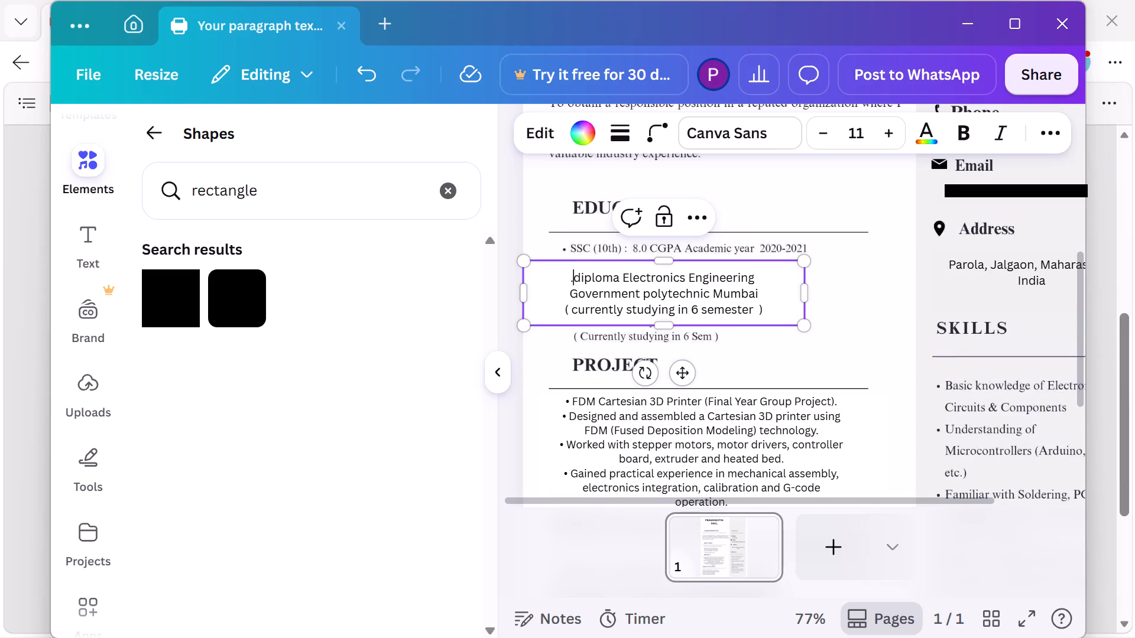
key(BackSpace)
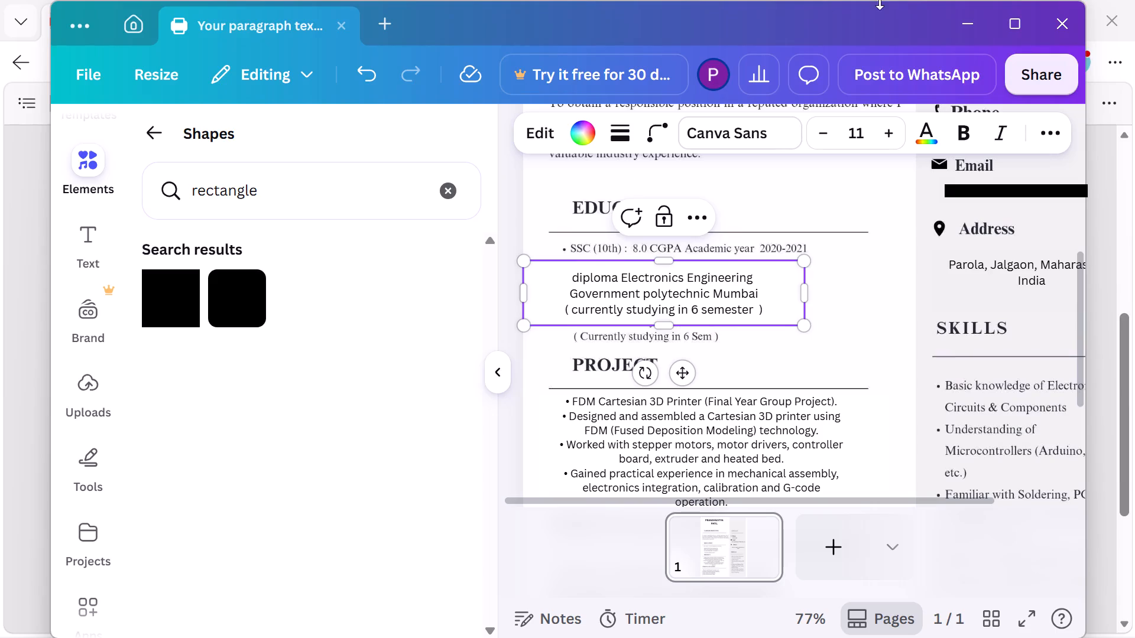
Format the "diploma Electronics Engineering" line in the white rectangle as a bulleted list item.
click(1033, 132)
click(1049, 135)
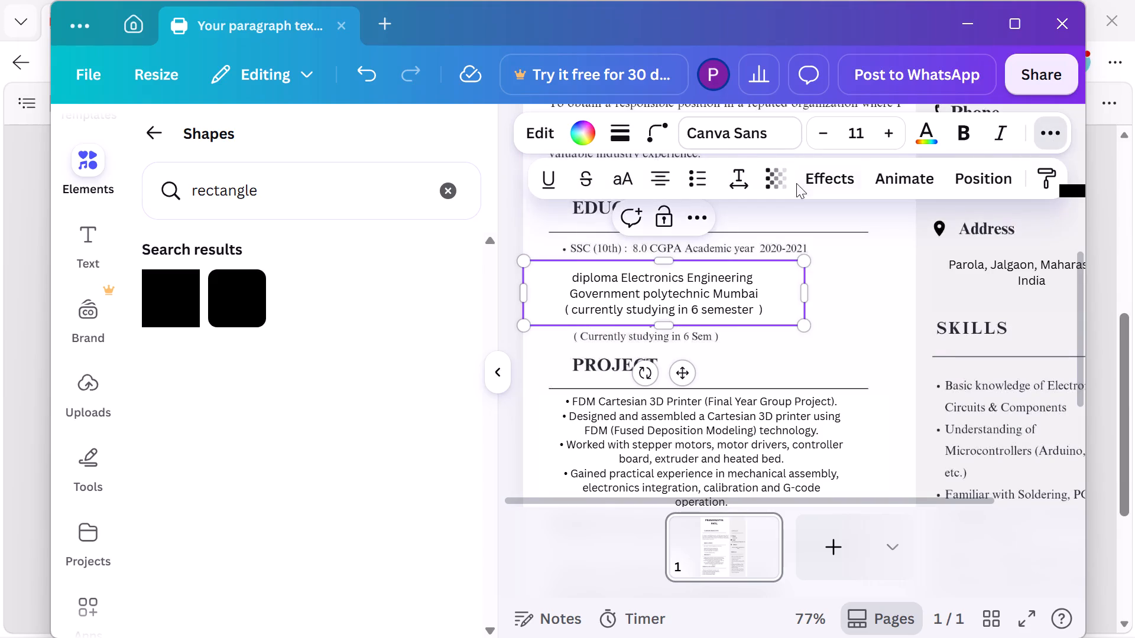
click(697, 170)
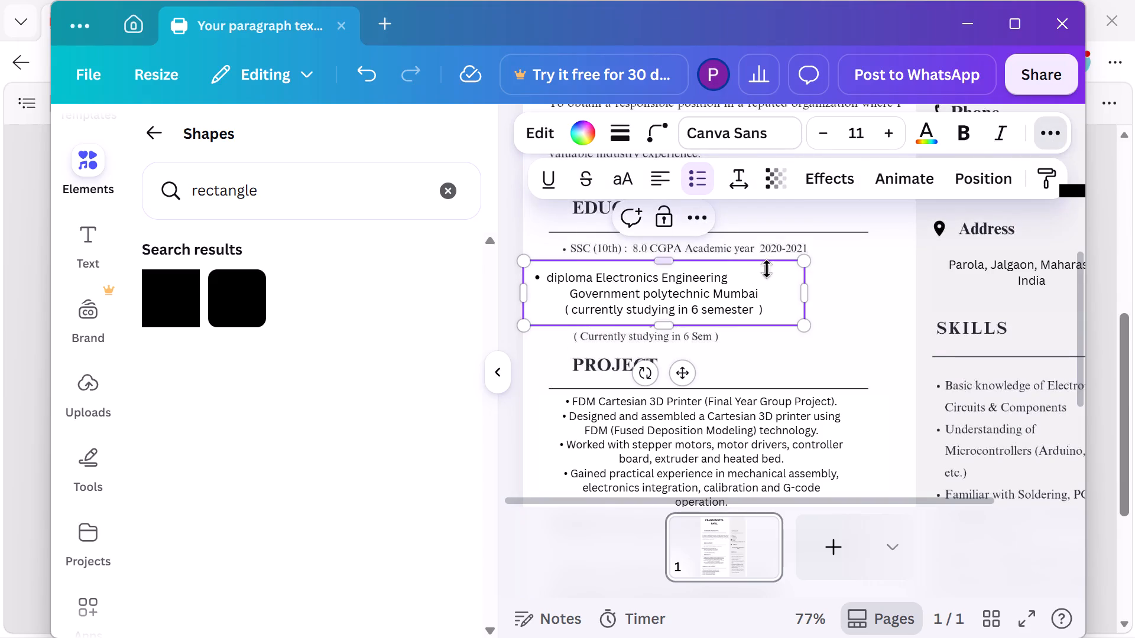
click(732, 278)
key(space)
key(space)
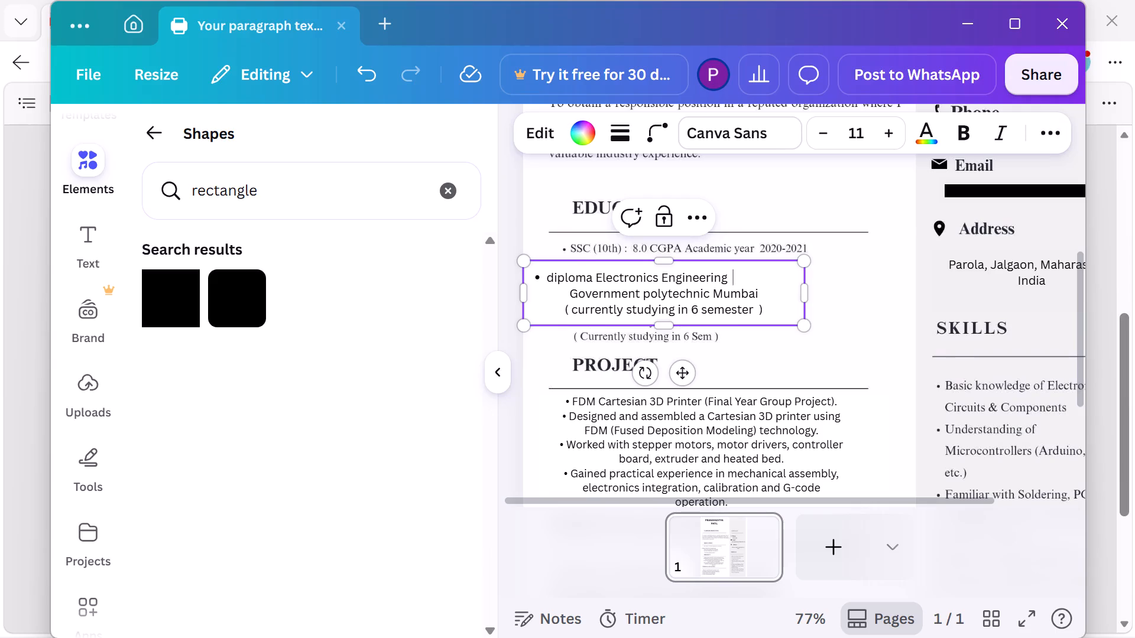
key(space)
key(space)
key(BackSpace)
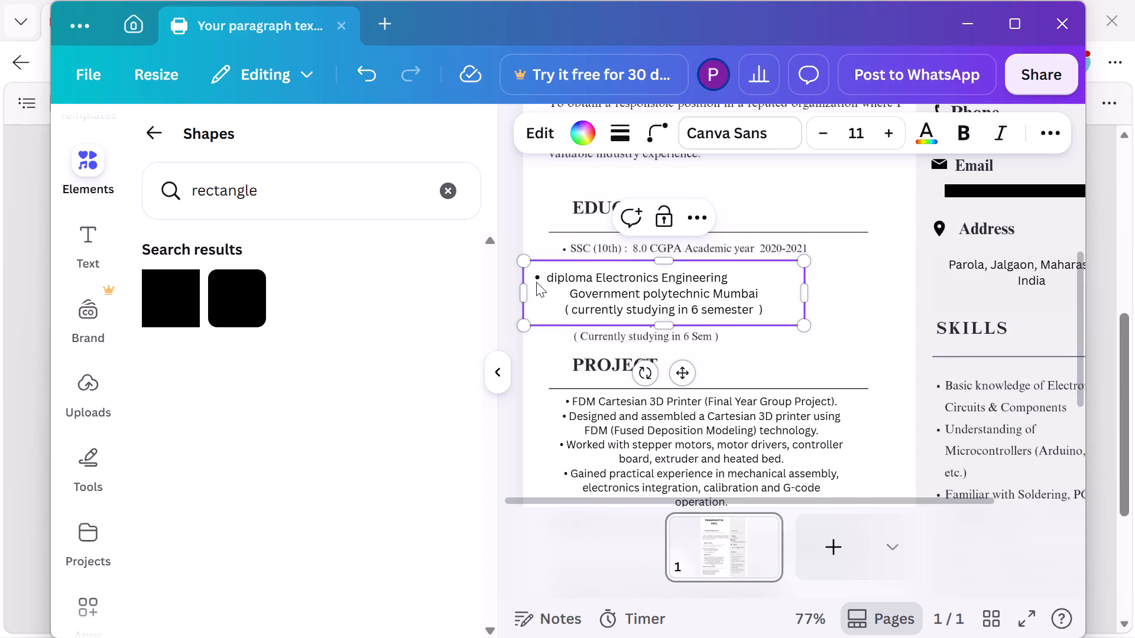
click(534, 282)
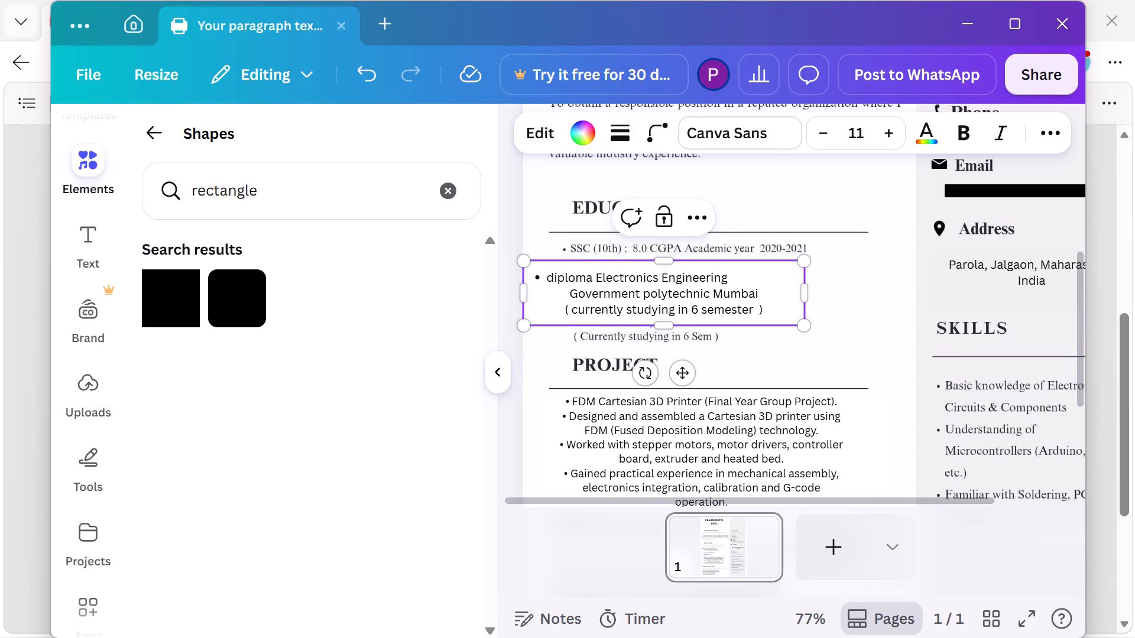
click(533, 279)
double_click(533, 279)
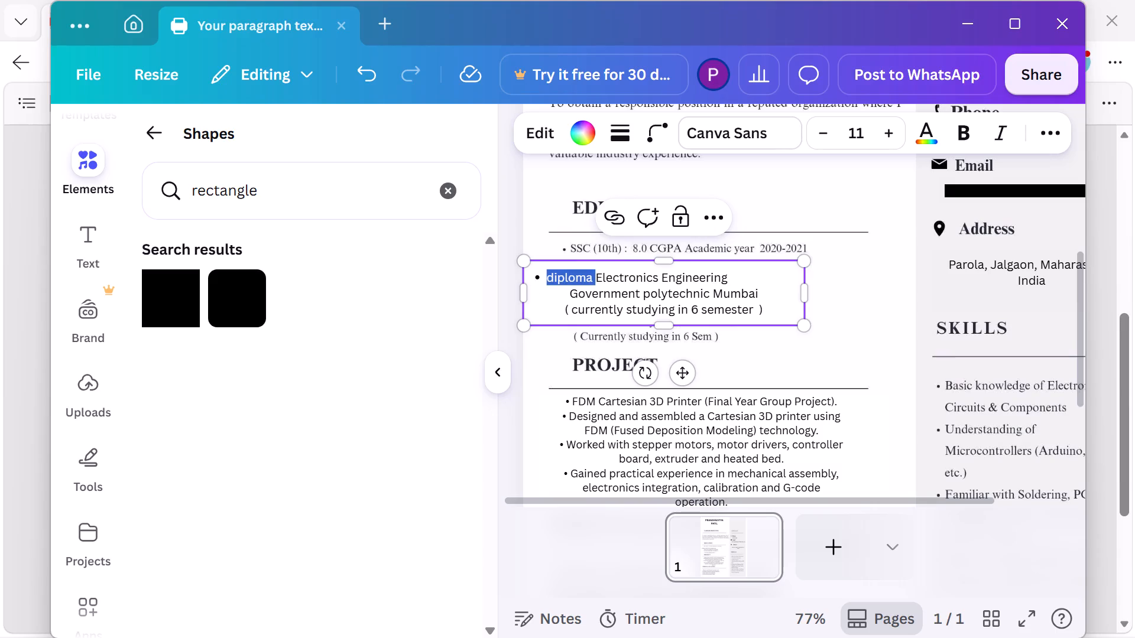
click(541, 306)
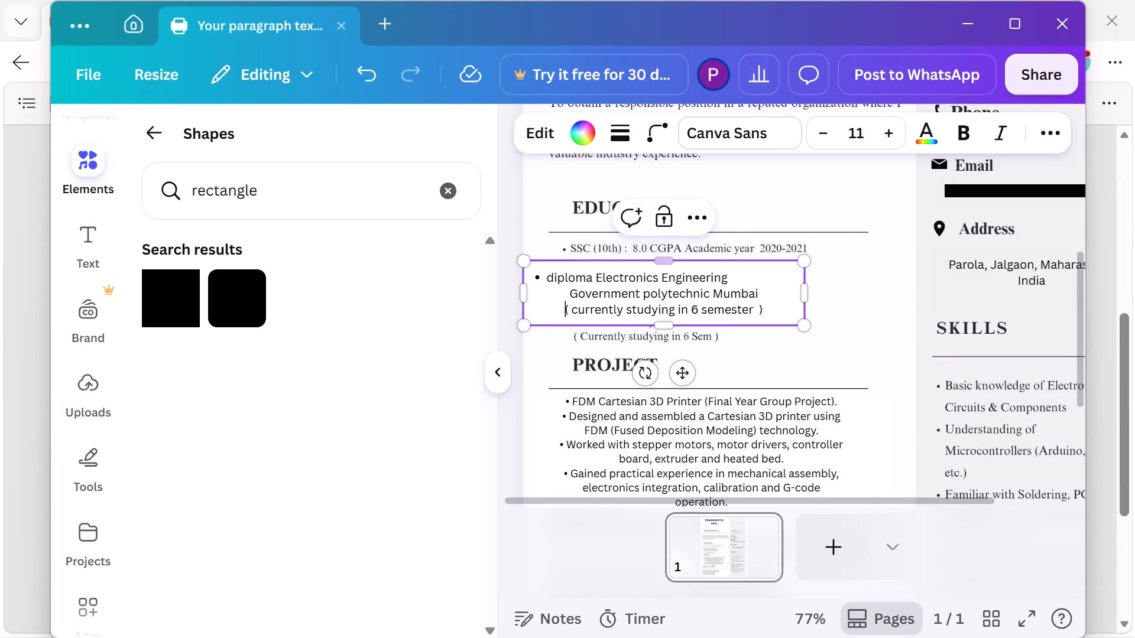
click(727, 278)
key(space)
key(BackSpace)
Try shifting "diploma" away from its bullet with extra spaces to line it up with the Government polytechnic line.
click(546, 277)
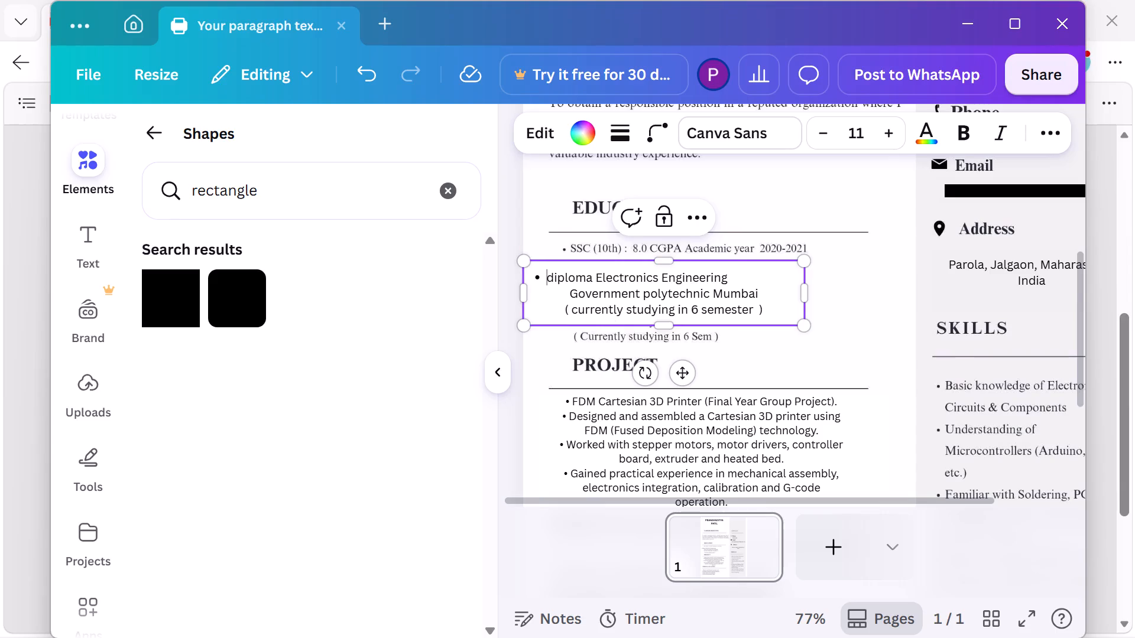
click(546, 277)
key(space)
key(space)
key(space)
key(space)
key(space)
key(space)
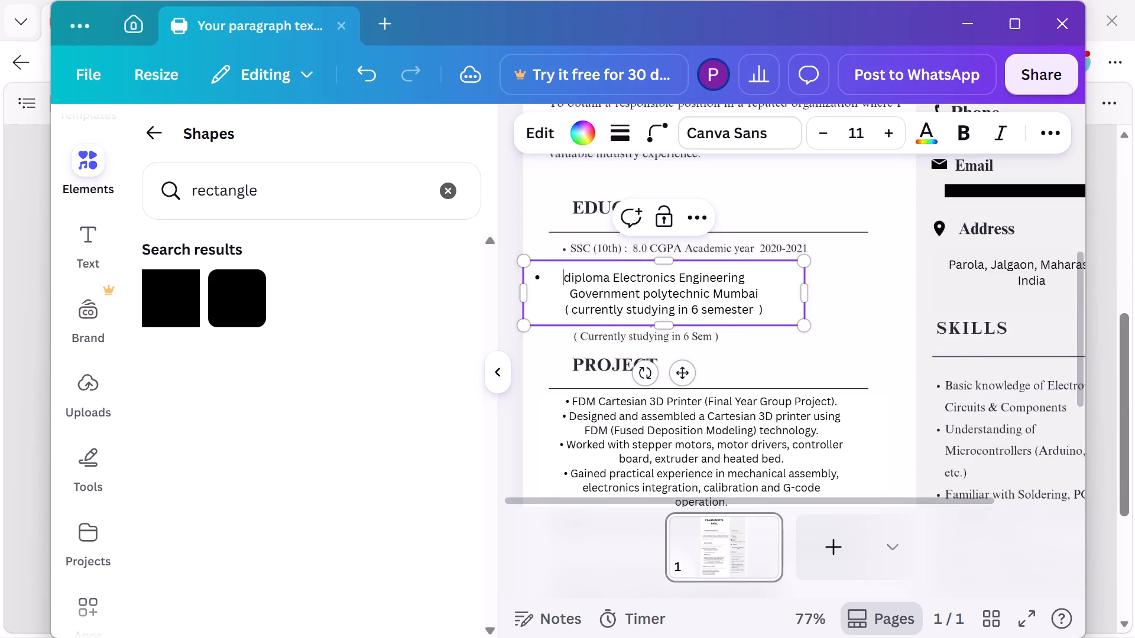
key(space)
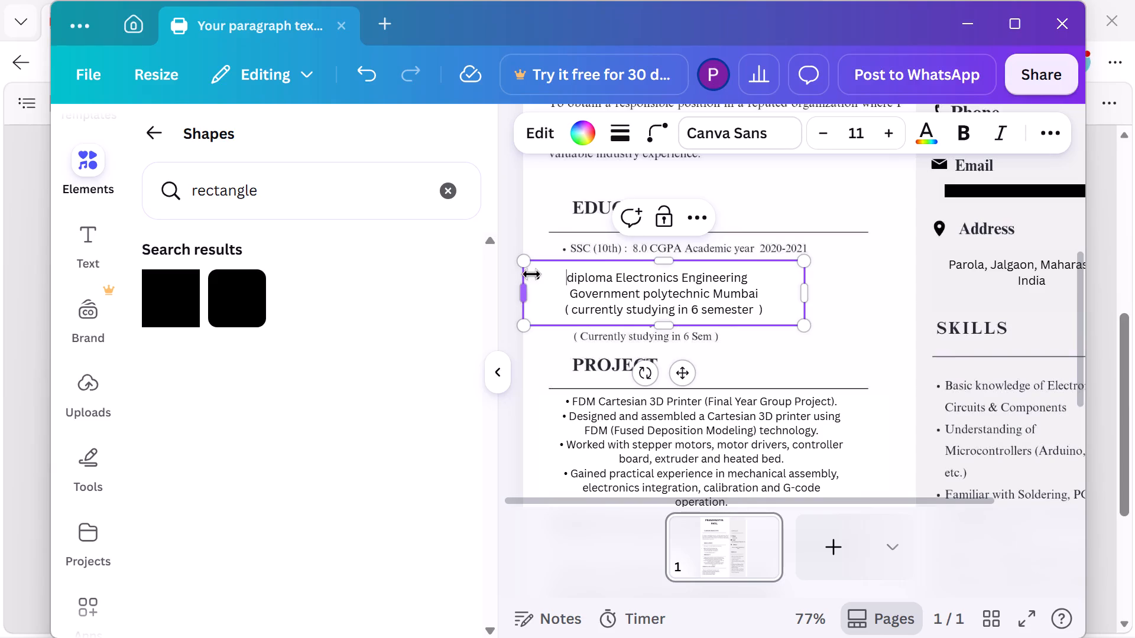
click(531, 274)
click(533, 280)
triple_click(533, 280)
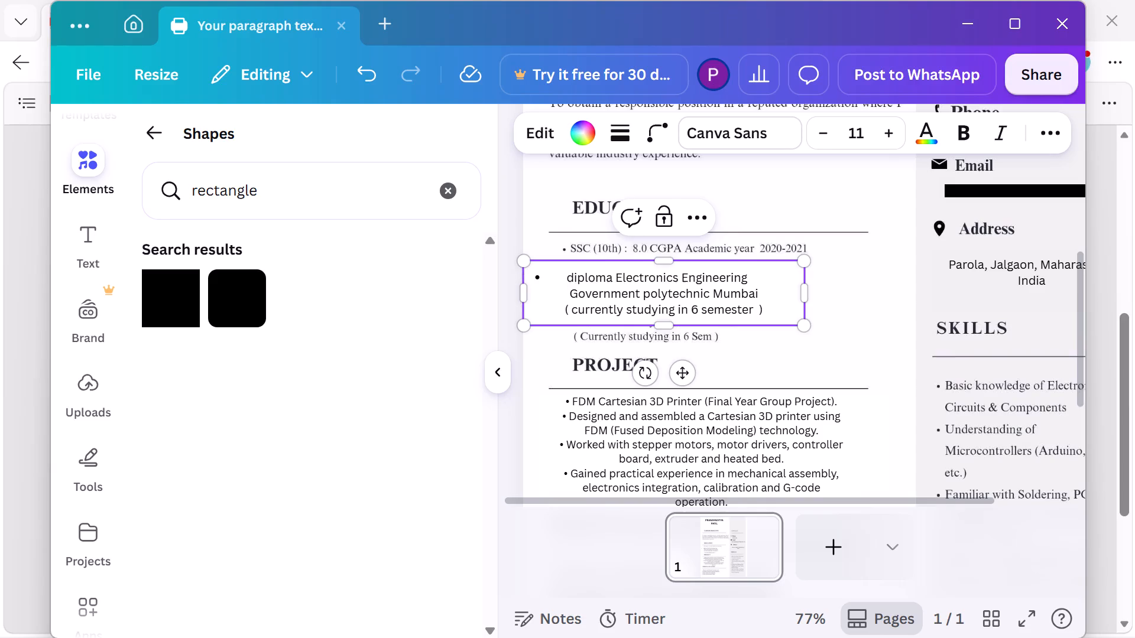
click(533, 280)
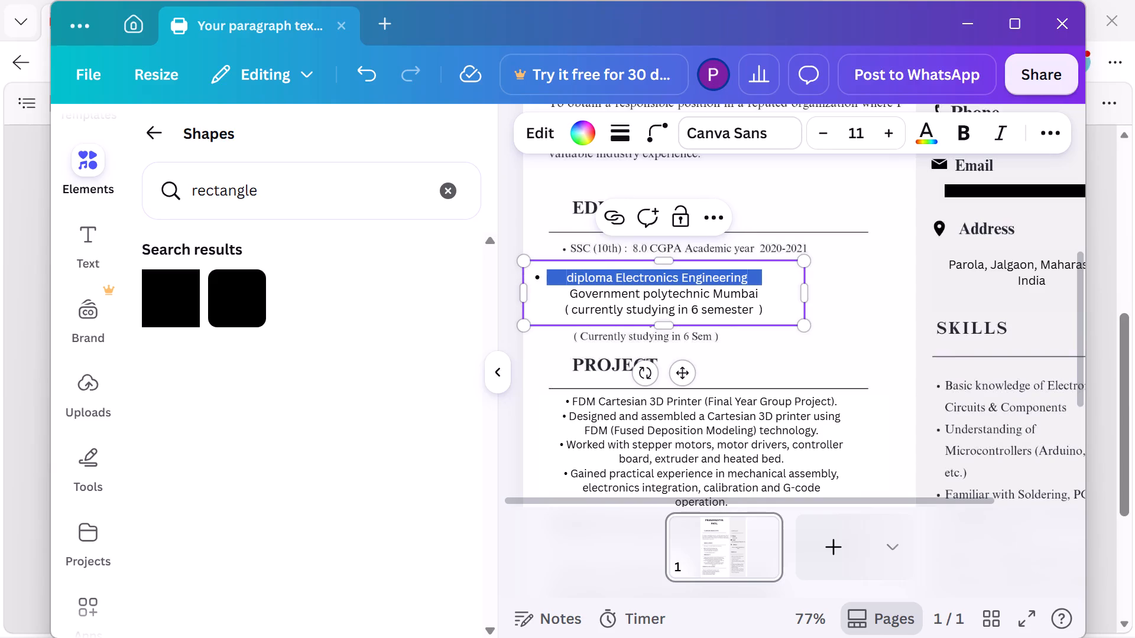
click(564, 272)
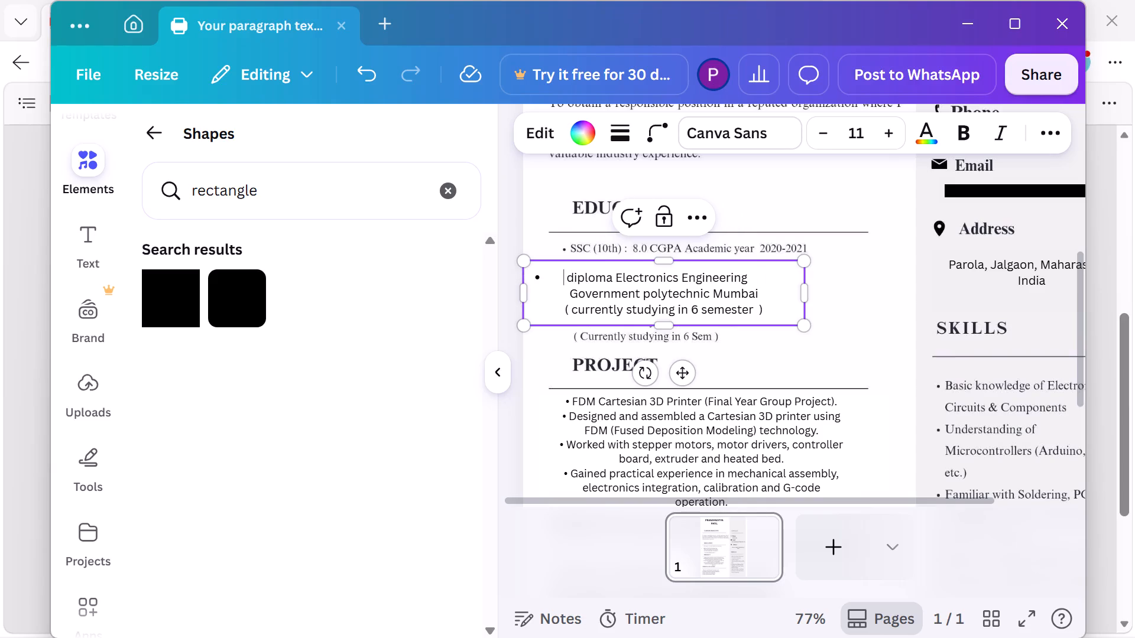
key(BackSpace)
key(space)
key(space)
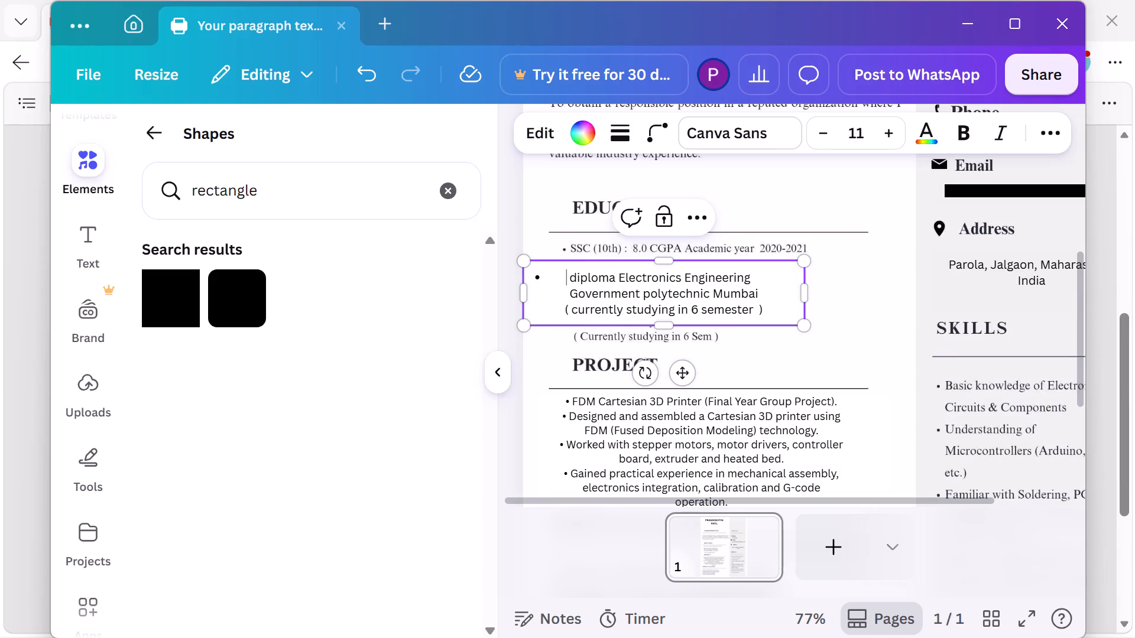
Narrow the white rectangle to a width of about 8.3 by moving its left edge inward.
drag(520, 293, 541, 294)
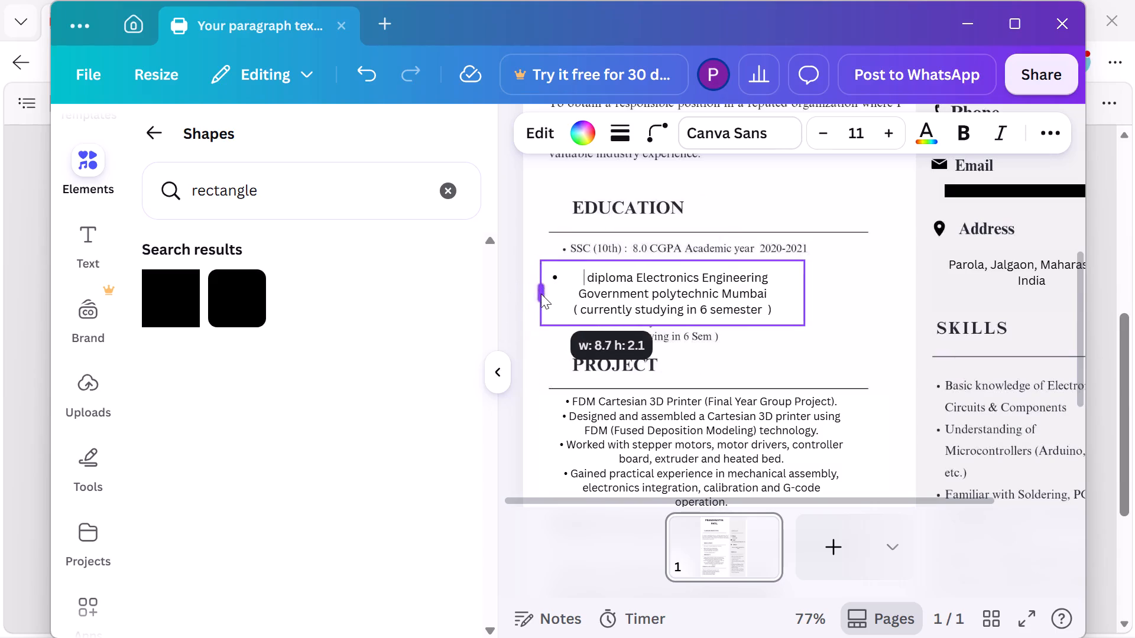
drag(541, 294, 551, 294)
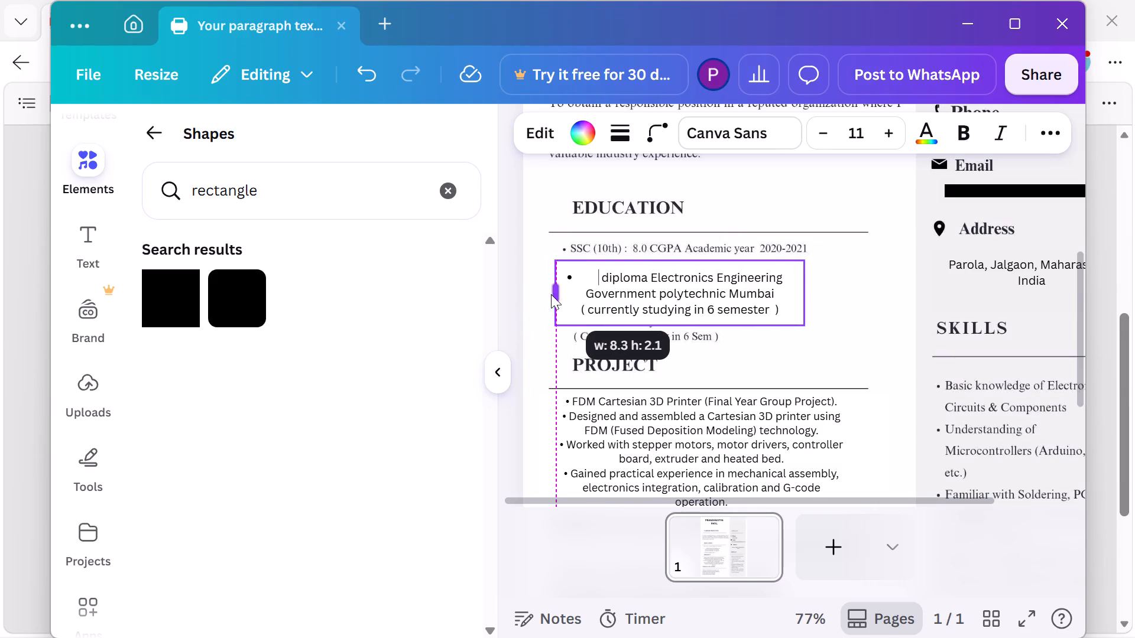
drag(551, 294, 550, 292)
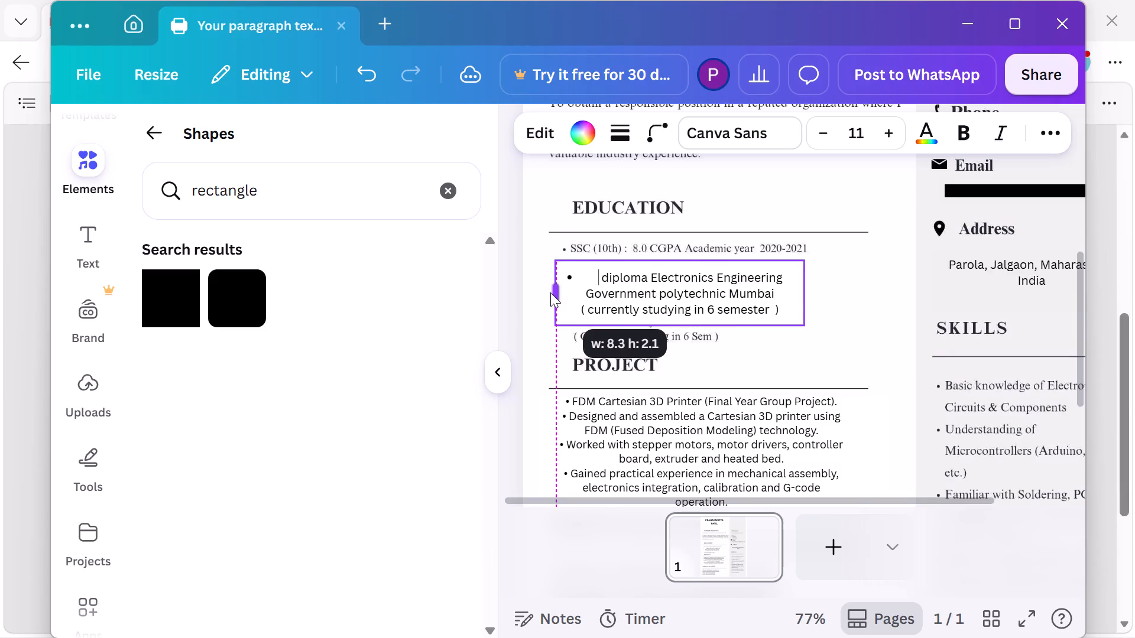
drag(550, 292, 550, 292)
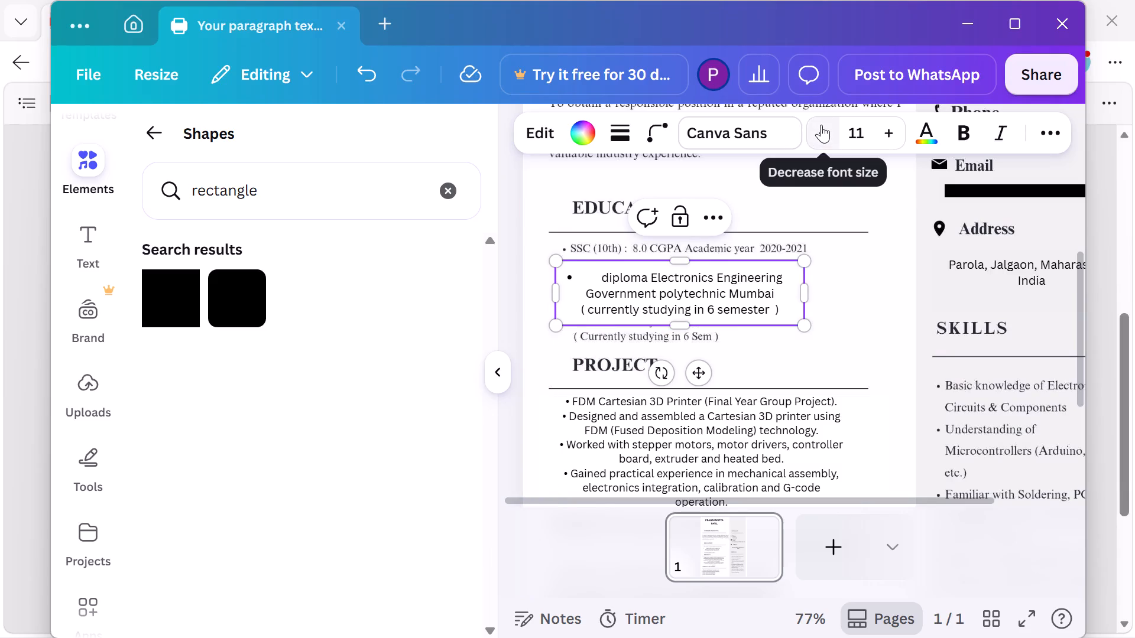
Set the bulleted diploma line's font size to 10.
click(821, 125)
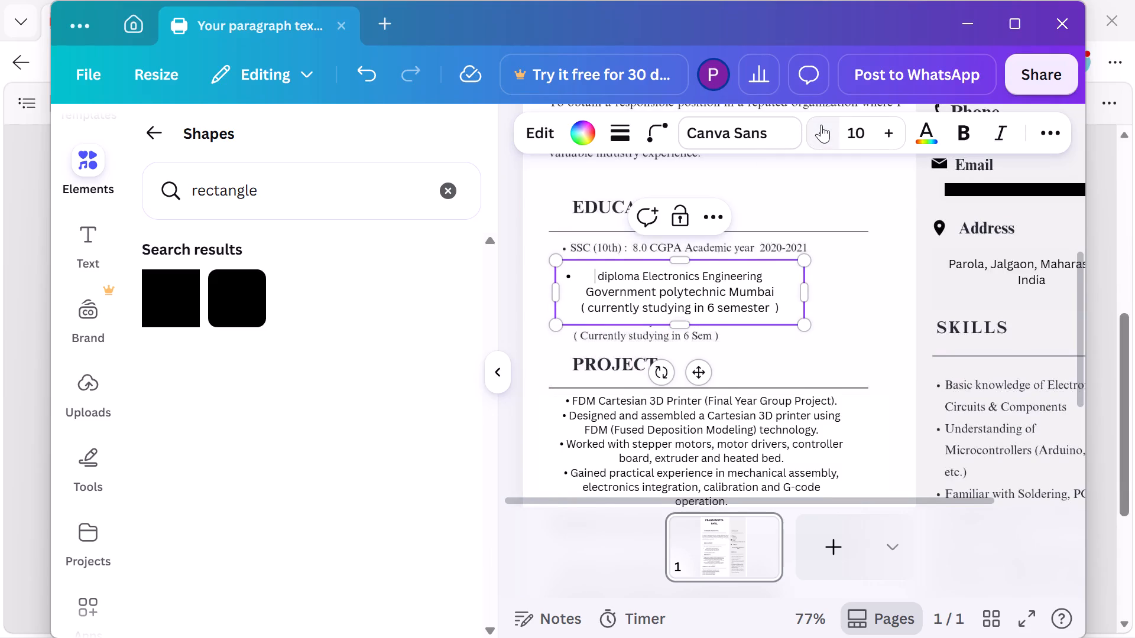
Remove the extra spaces between the bullet and "diploma", keeping a single space.
key(BackSpace)
key(BackSpace)
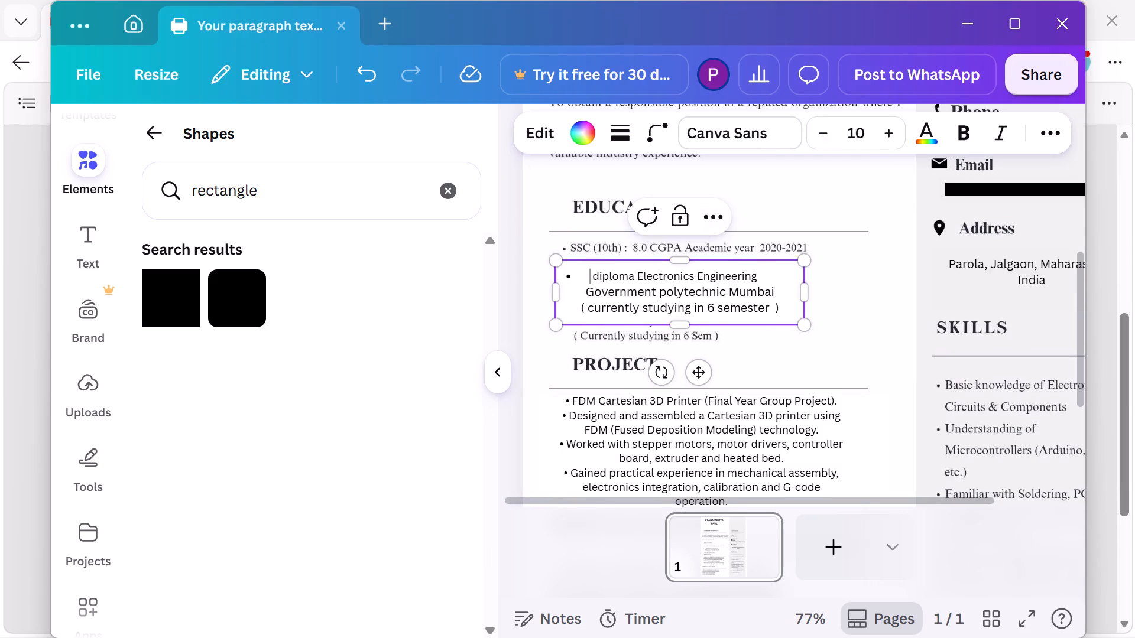
key(BackSpace)
key(BackSpace)
key(BackSpace)
key(BackSpace)
key(BackSpace)
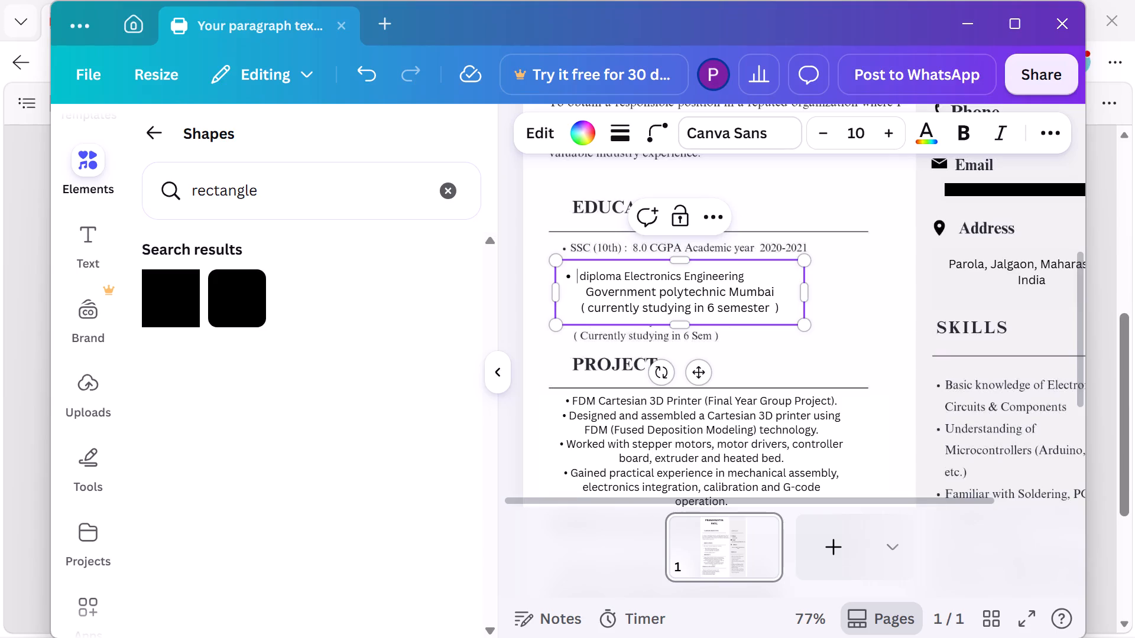
Join the "Government polytechnic Mumbai" line to the bulleted diploma item above it.
click(585, 289)
key(BackSpace)
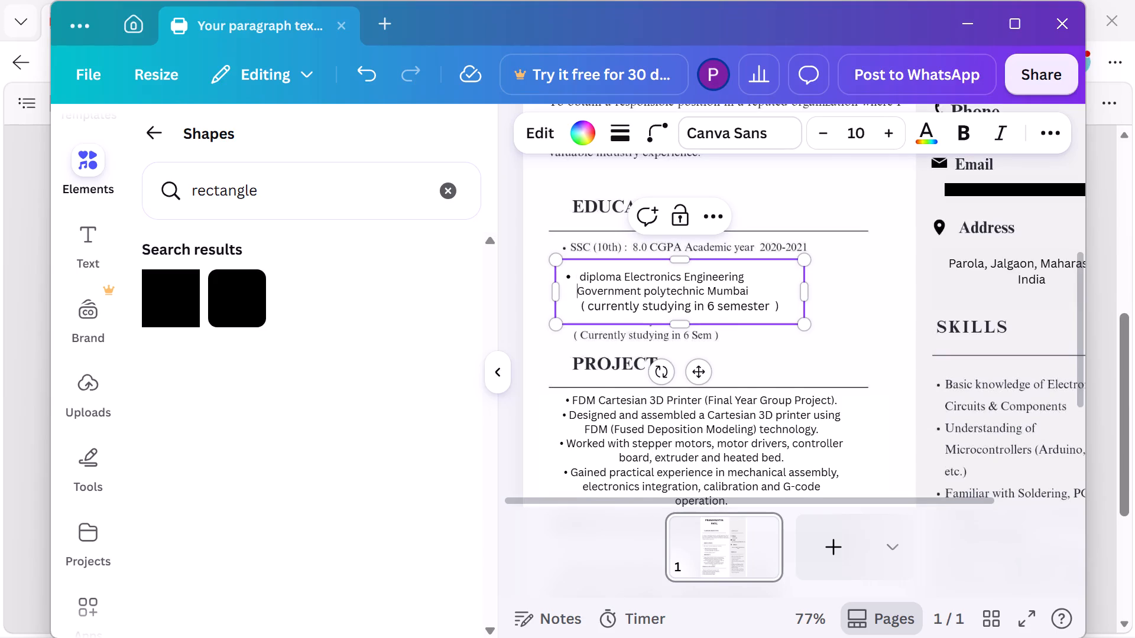
Move the white rectangle slightly lower between the SSC (10th) line and the PROJECT heading.
drag(763, 285, 786, 261)
click(767, 304)
drag(698, 372, 718, 329)
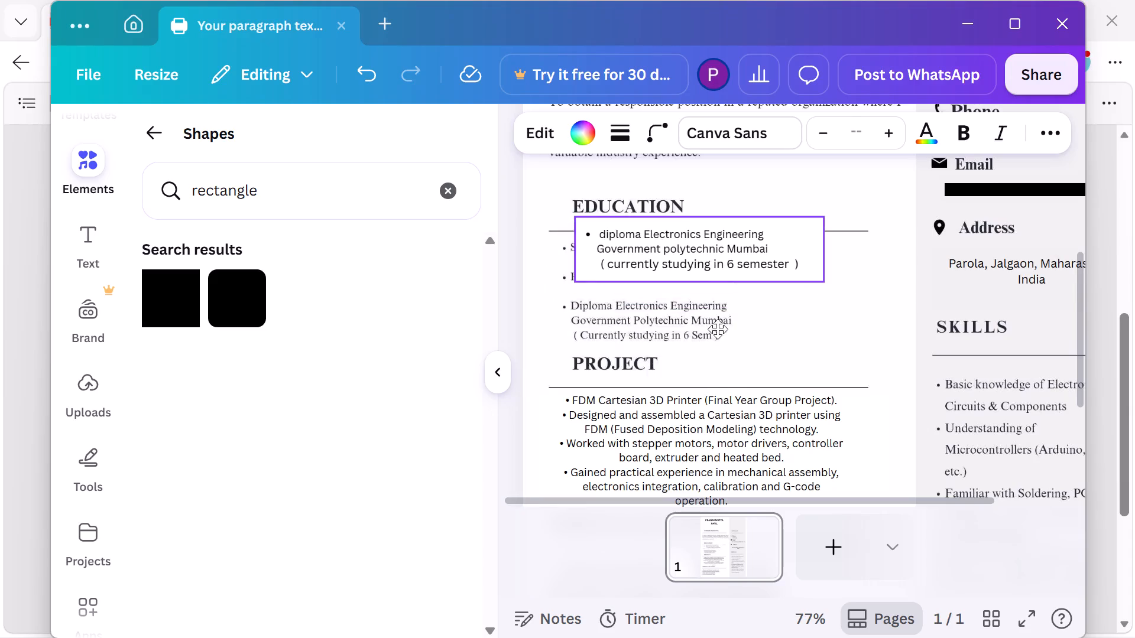
drag(718, 329, 696, 380)
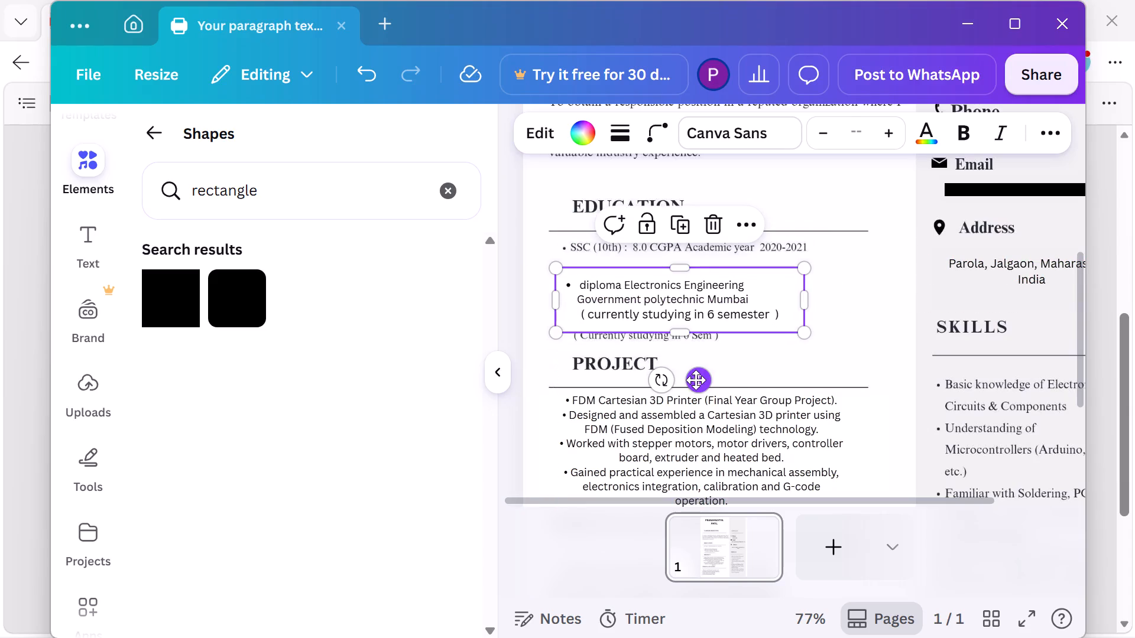
Capitalize the first letter of "diploma" so the bulleted entry starts with "Diploma".
click(583, 284)
click(583, 285)
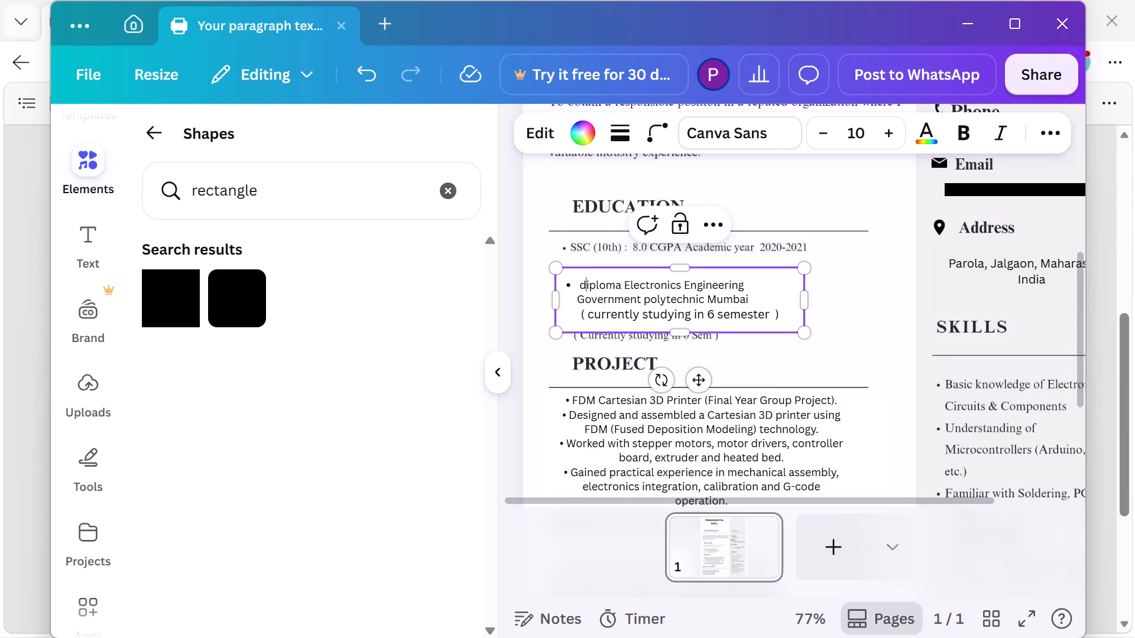
key(BackSpace)
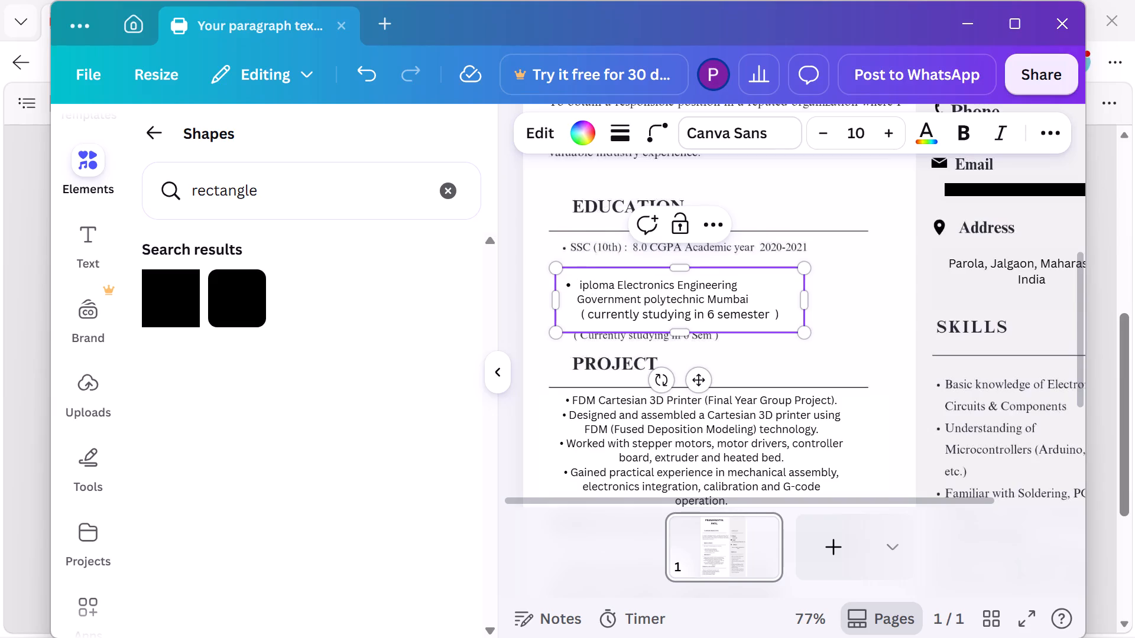
key(d)
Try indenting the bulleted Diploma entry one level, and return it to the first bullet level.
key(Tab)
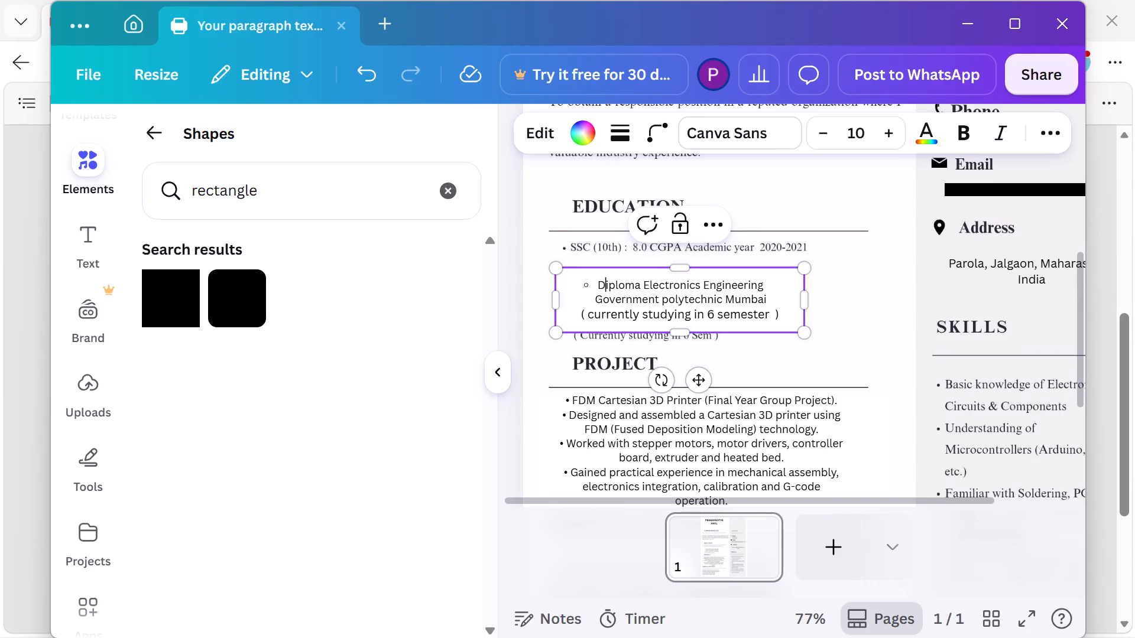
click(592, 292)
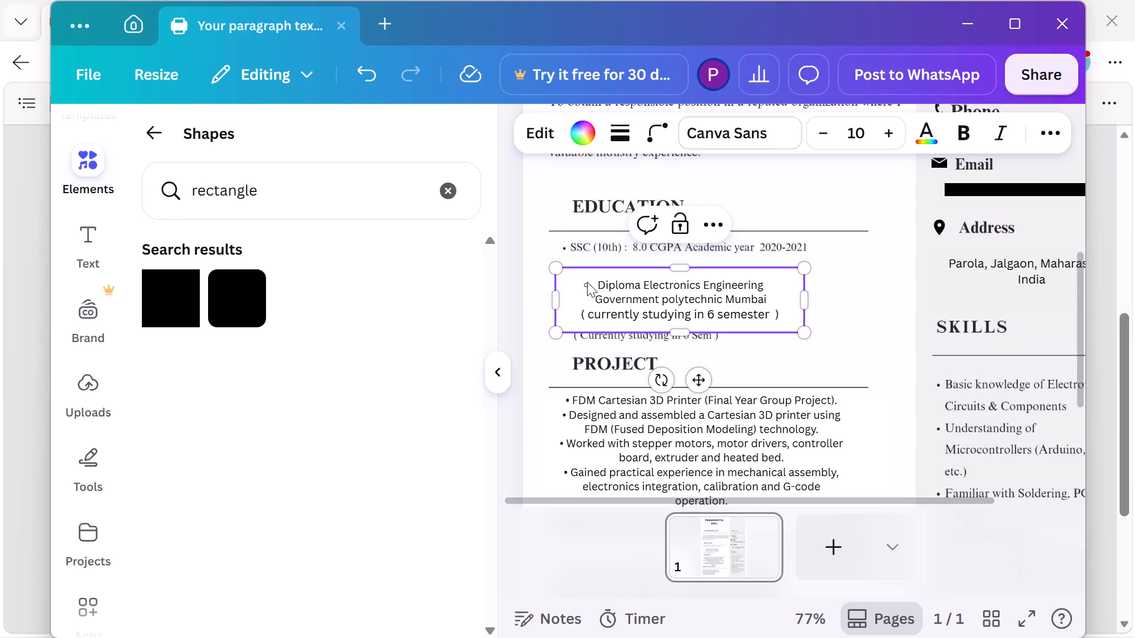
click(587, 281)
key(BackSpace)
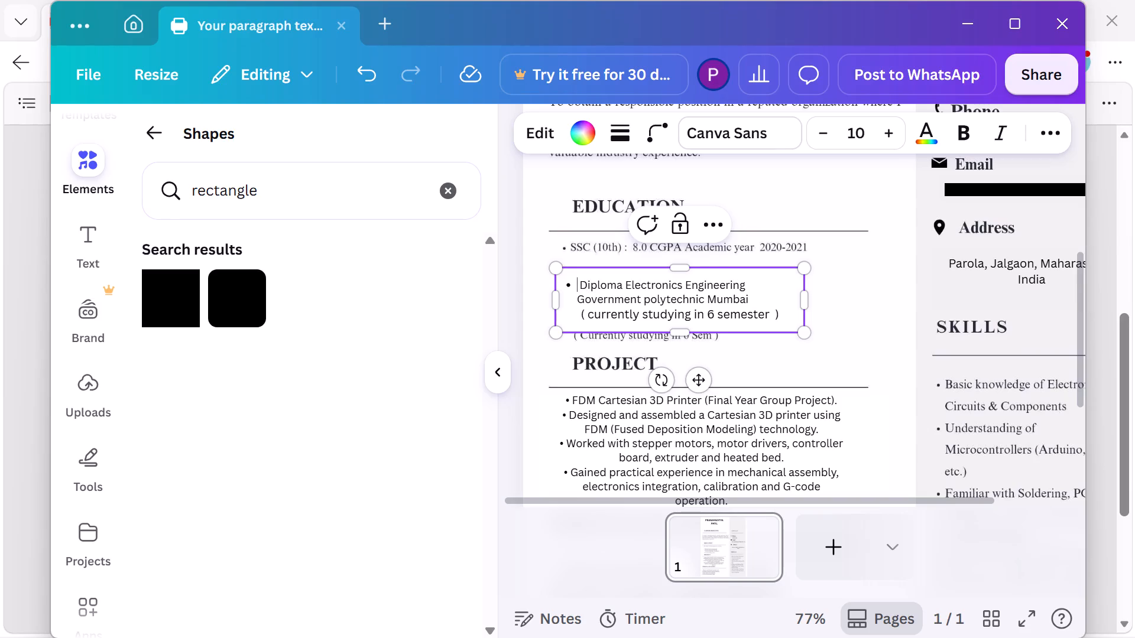
Add two spaces between the bullet and "Diploma" in the first line.
key(space)
key(space)
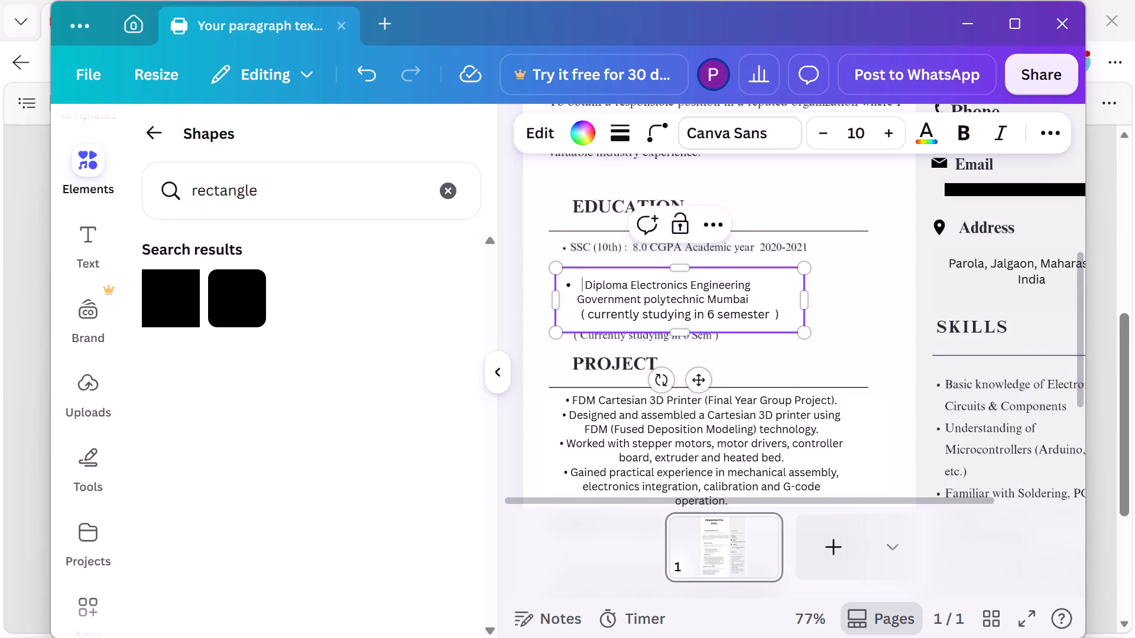
Delete the two extra spaces between the bullet and "Diploma" in the first line.
key(BackSpace)
key(BackSpace)
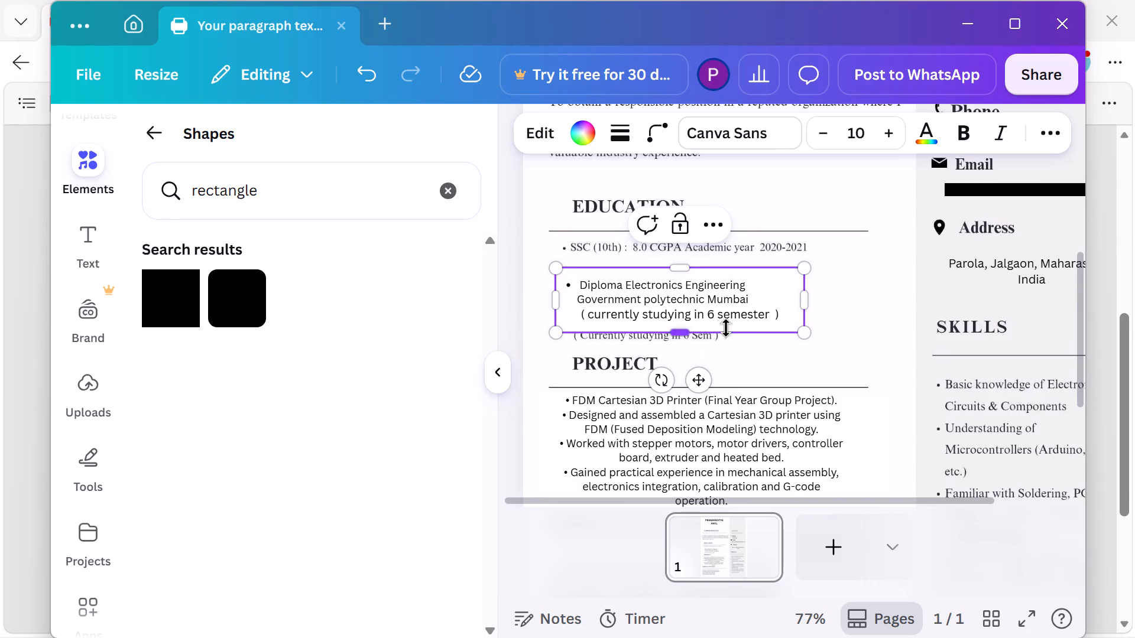
Move the white diploma rectangle up until its top edge meets the SSC (10th) line.
drag(703, 388, 703, 380)
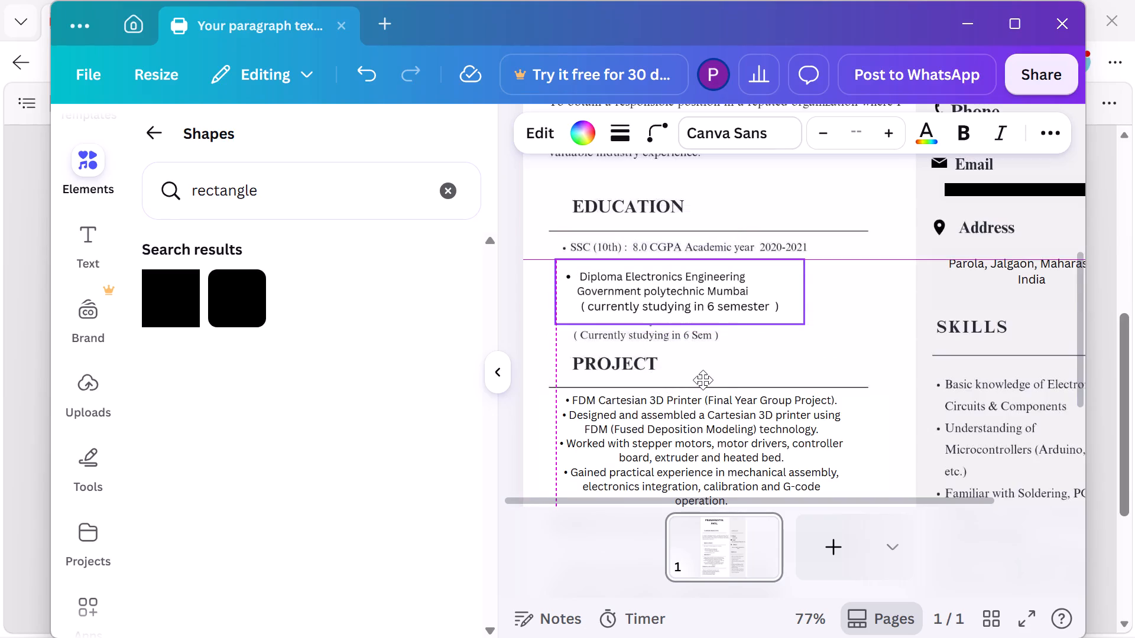
drag(703, 380, 703, 379)
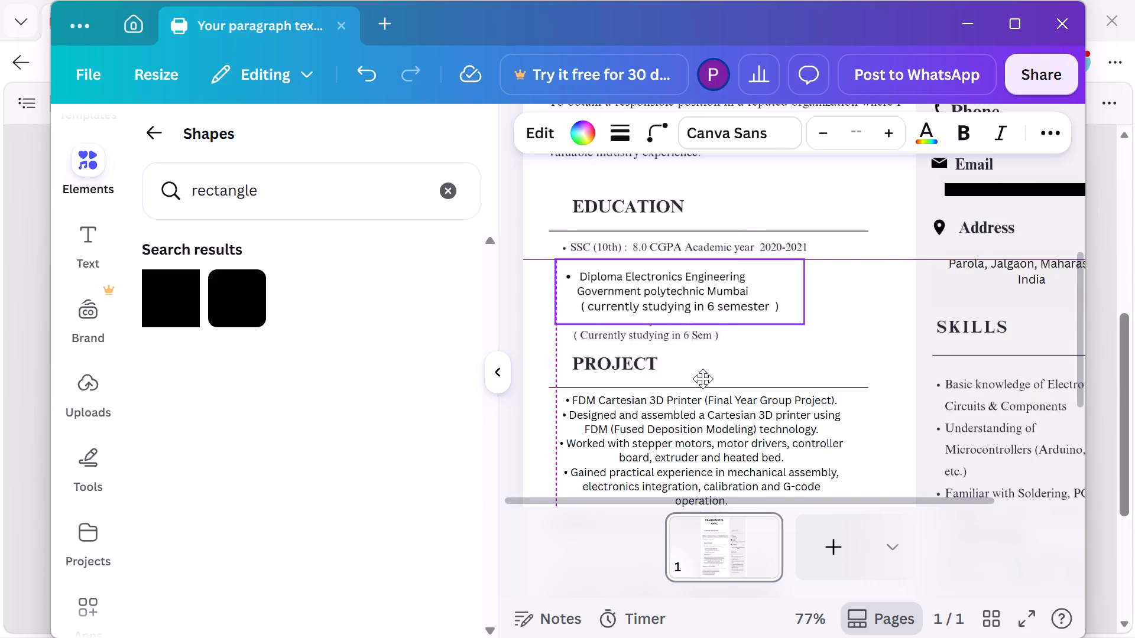
drag(703, 379, 703, 369)
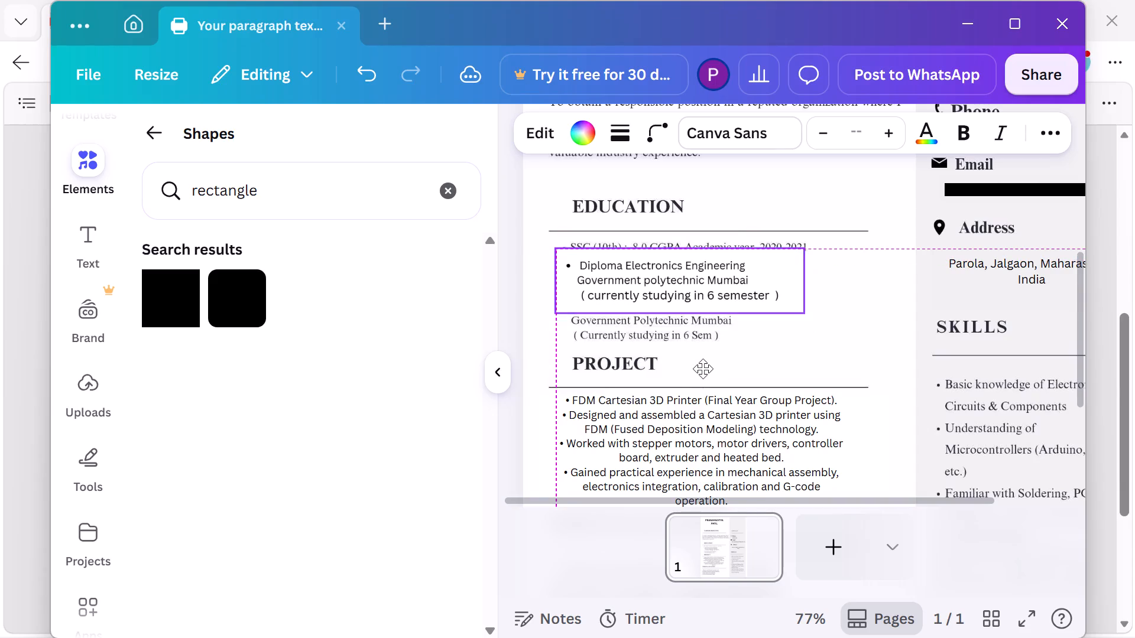
drag(703, 369, 703, 373)
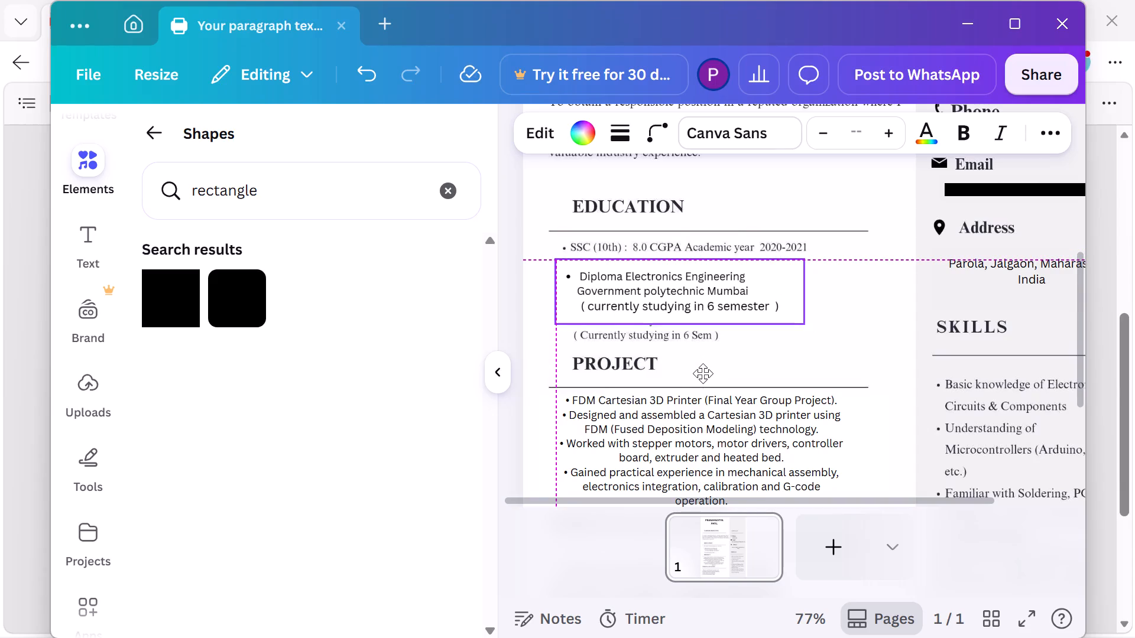
drag(703, 373, 702, 370)
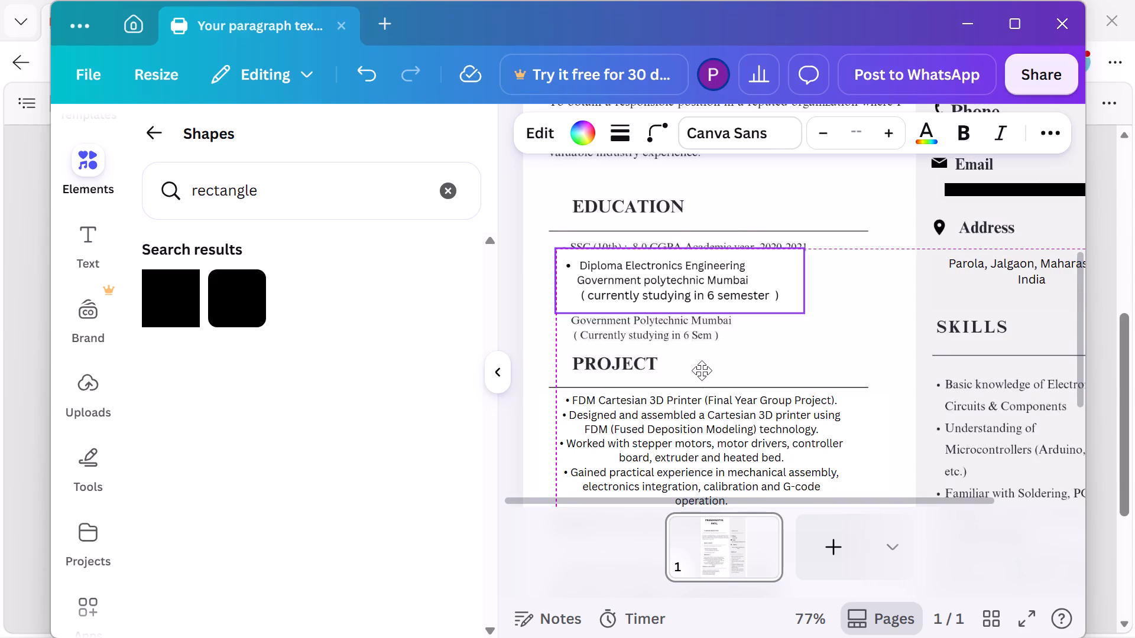
drag(702, 370, 701, 369)
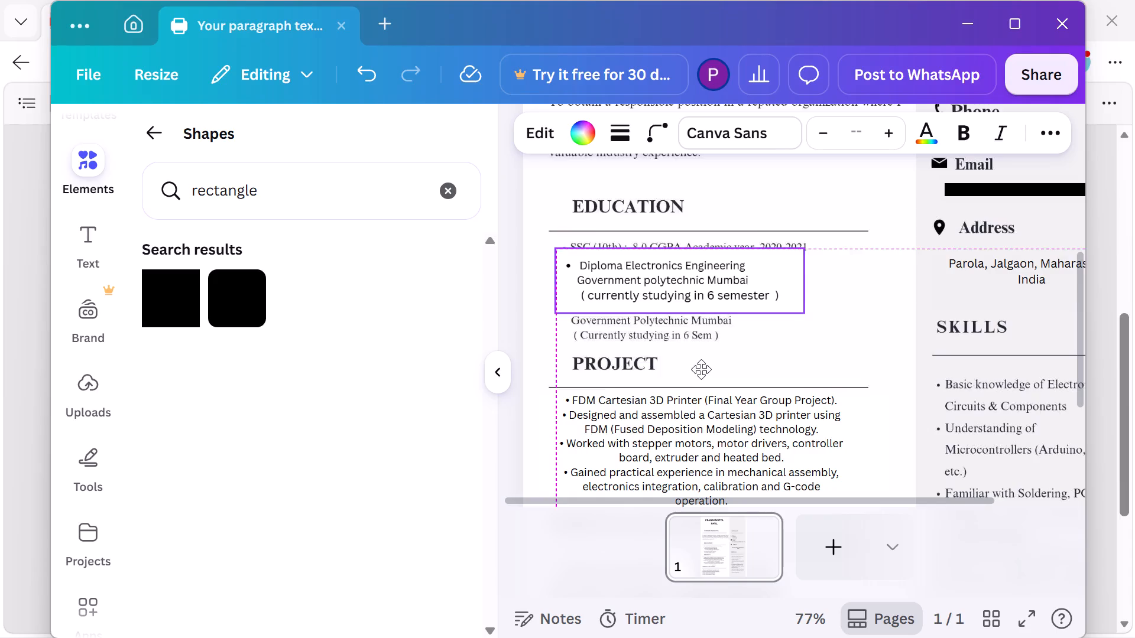
drag(701, 369, 701, 370)
Extend the rectangle's bottom edge over the old diploma text toward the PROJECT heading, and set the box just below the SSC (10th) line.
drag(680, 310, 680, 320)
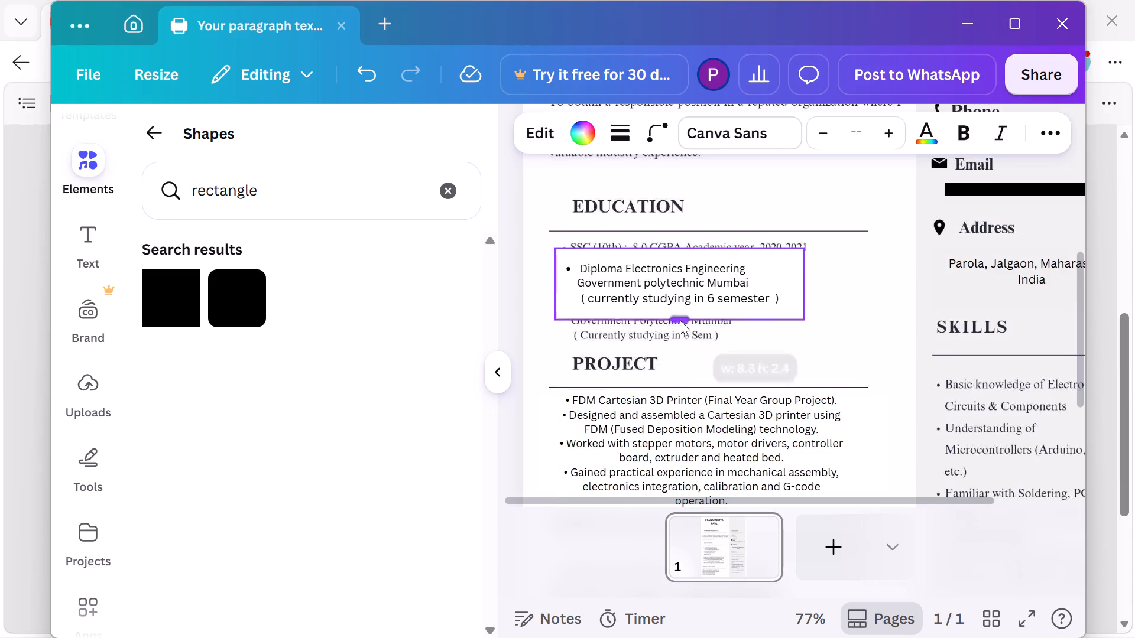
drag(680, 320, 680, 343)
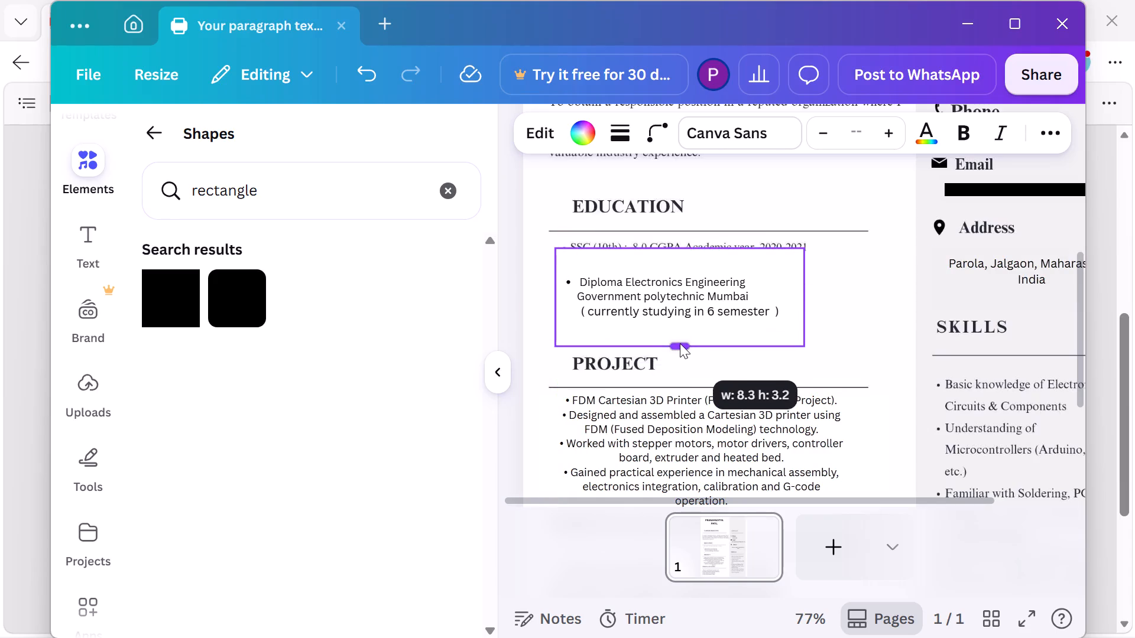
drag(680, 343, 681, 338)
drag(680, 267, 682, 274)
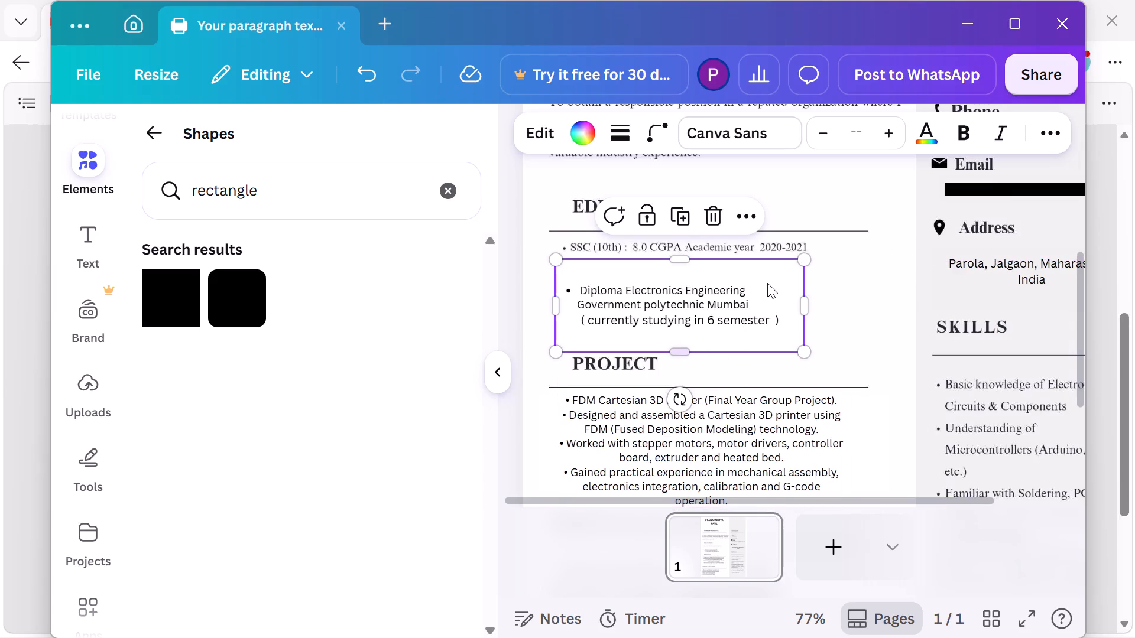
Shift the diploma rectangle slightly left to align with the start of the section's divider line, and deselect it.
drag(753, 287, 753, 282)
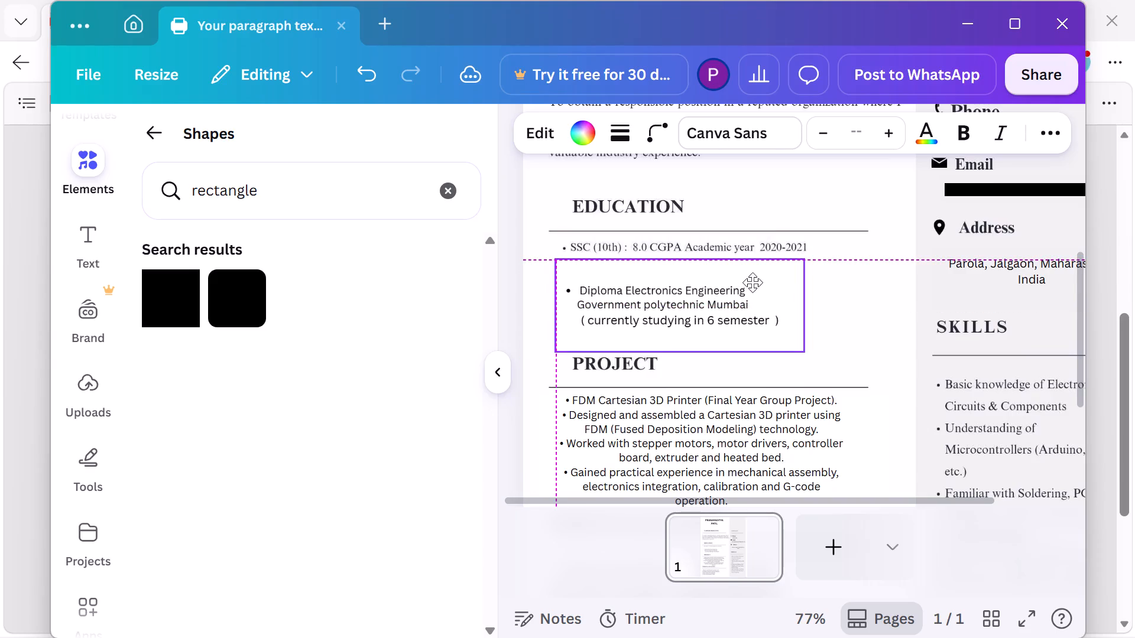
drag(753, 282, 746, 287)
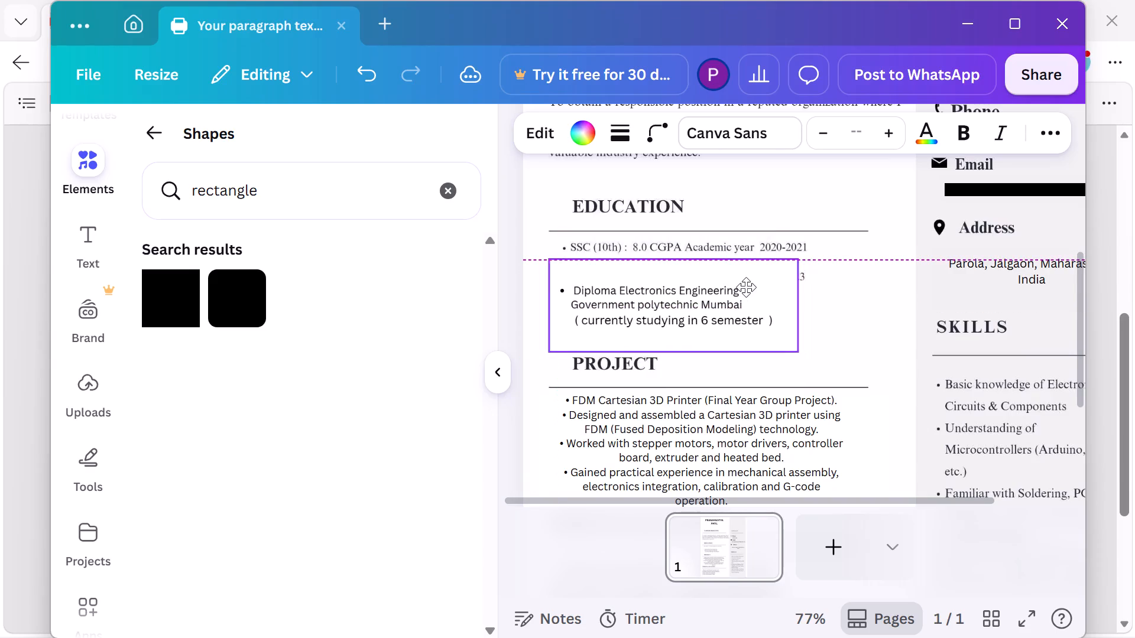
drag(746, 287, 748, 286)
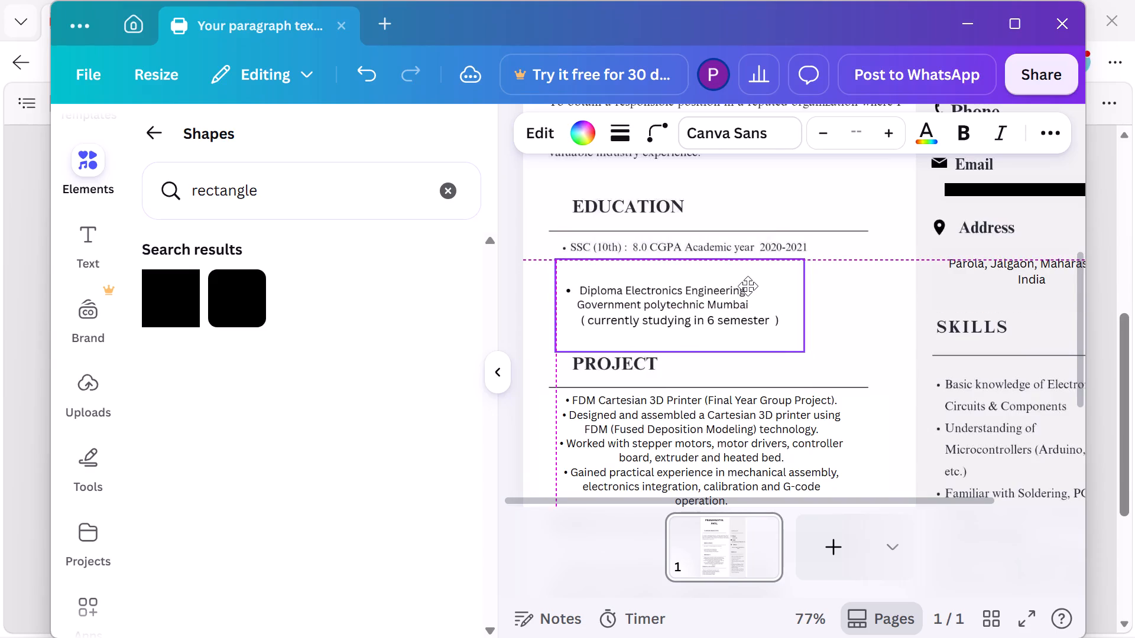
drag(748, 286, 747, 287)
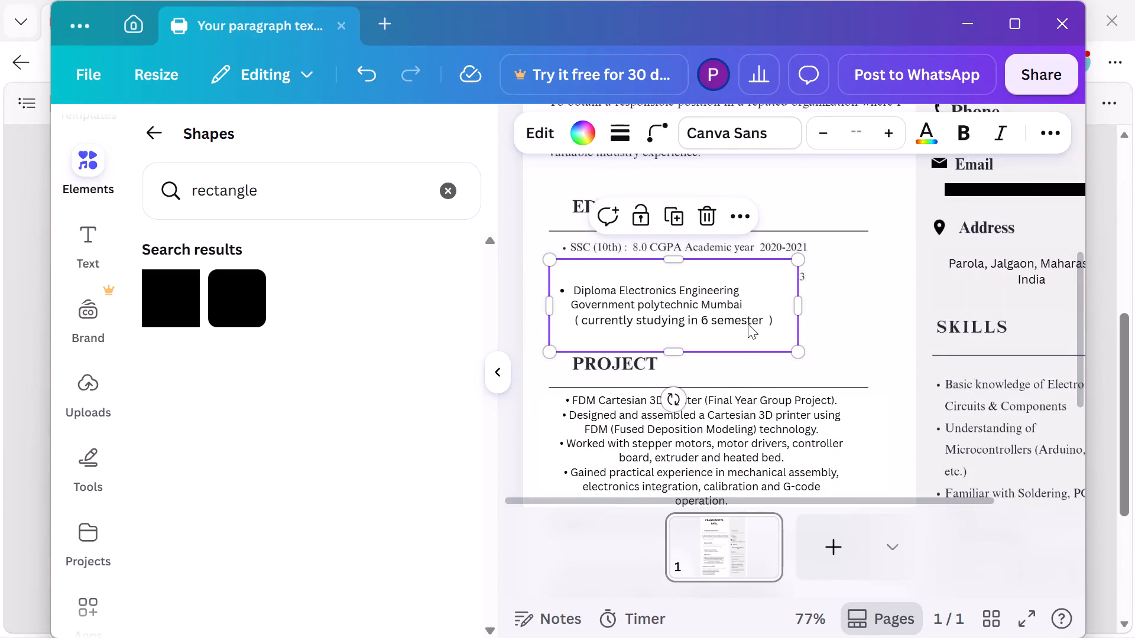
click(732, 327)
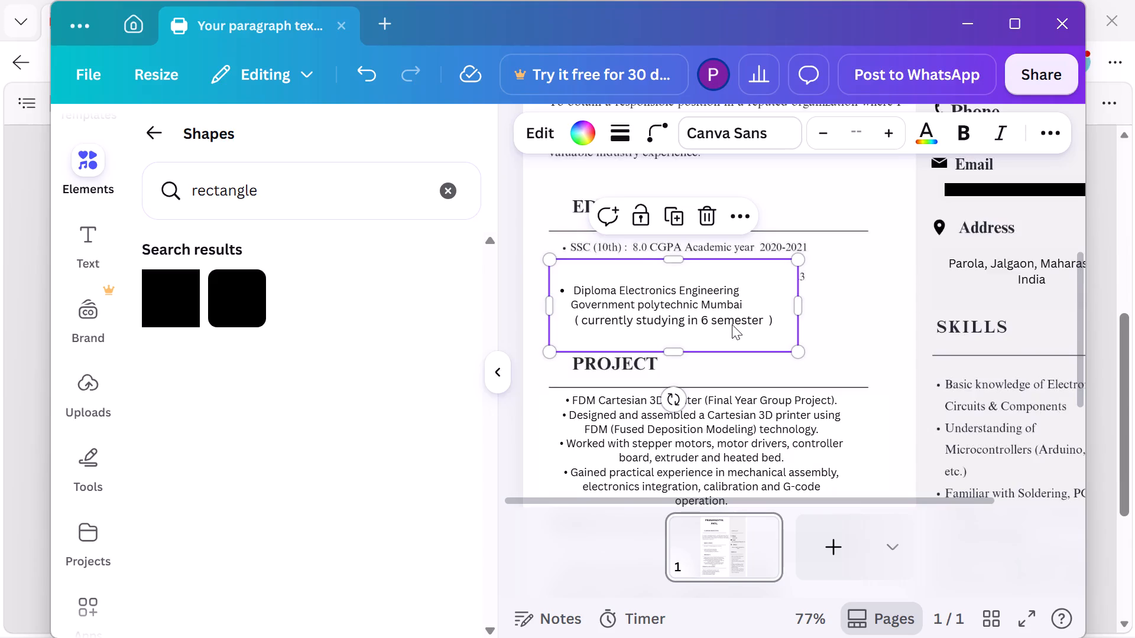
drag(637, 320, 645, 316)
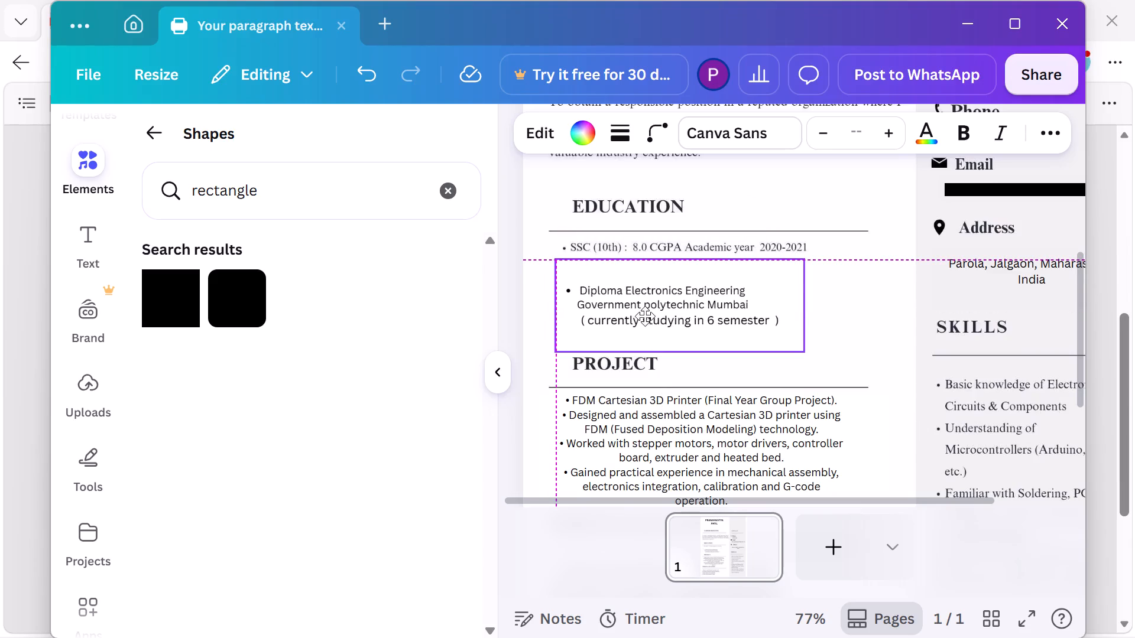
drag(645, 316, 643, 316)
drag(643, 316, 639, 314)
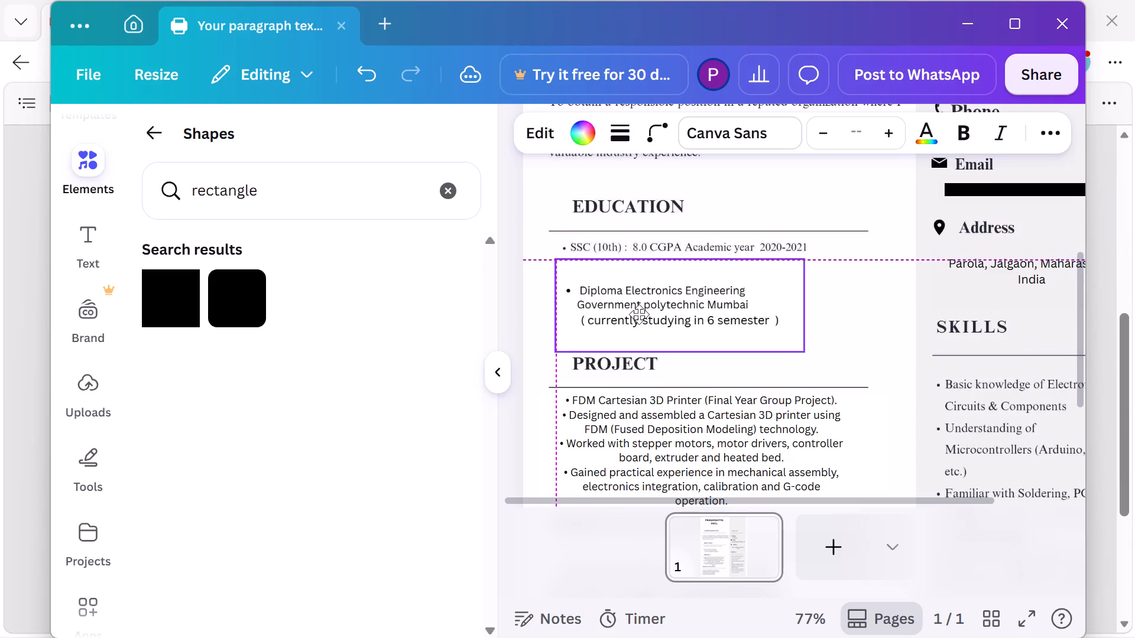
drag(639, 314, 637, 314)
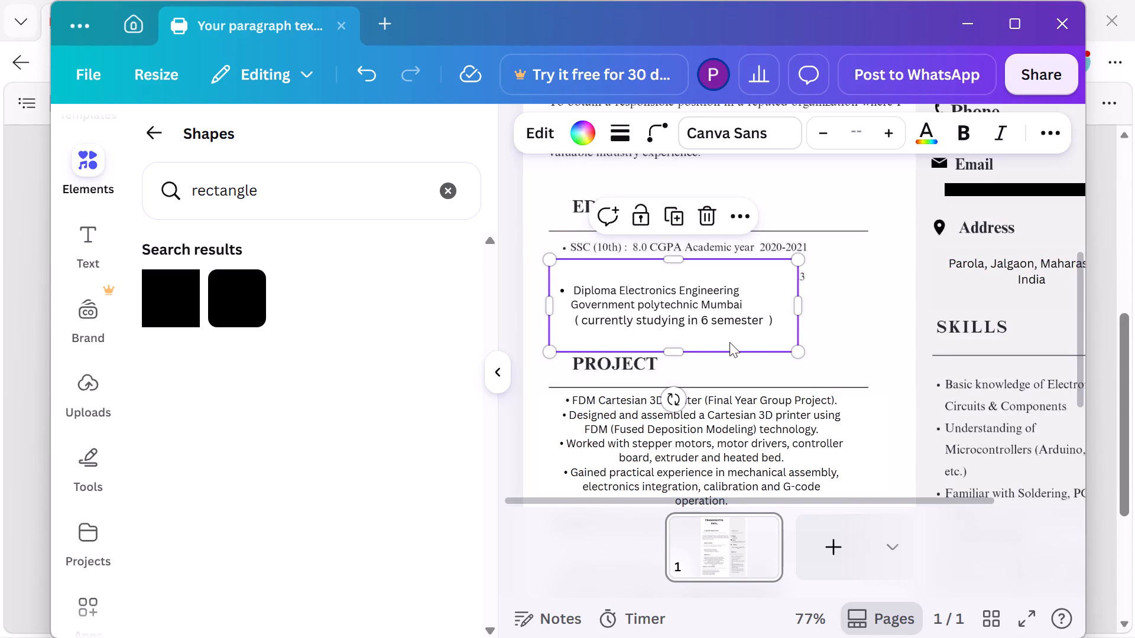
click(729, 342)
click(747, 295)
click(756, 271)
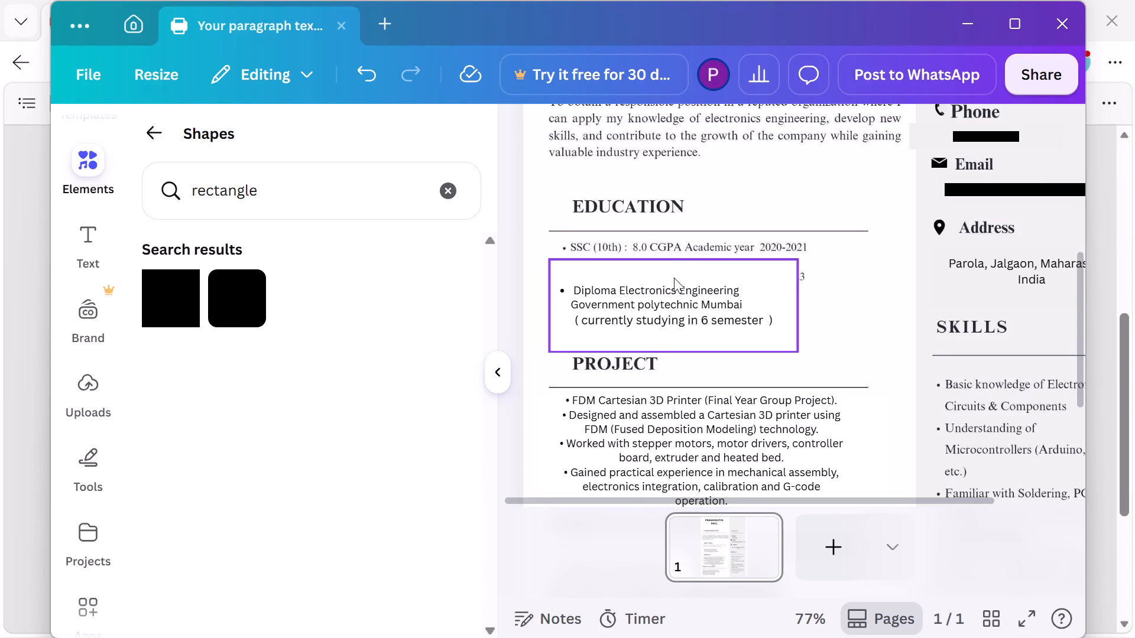
Shorten the diploma rectangle by lowering its top edge, and reposition it directly below the SSC (10th) line.
click(668, 284)
drag(669, 261, 678, 277)
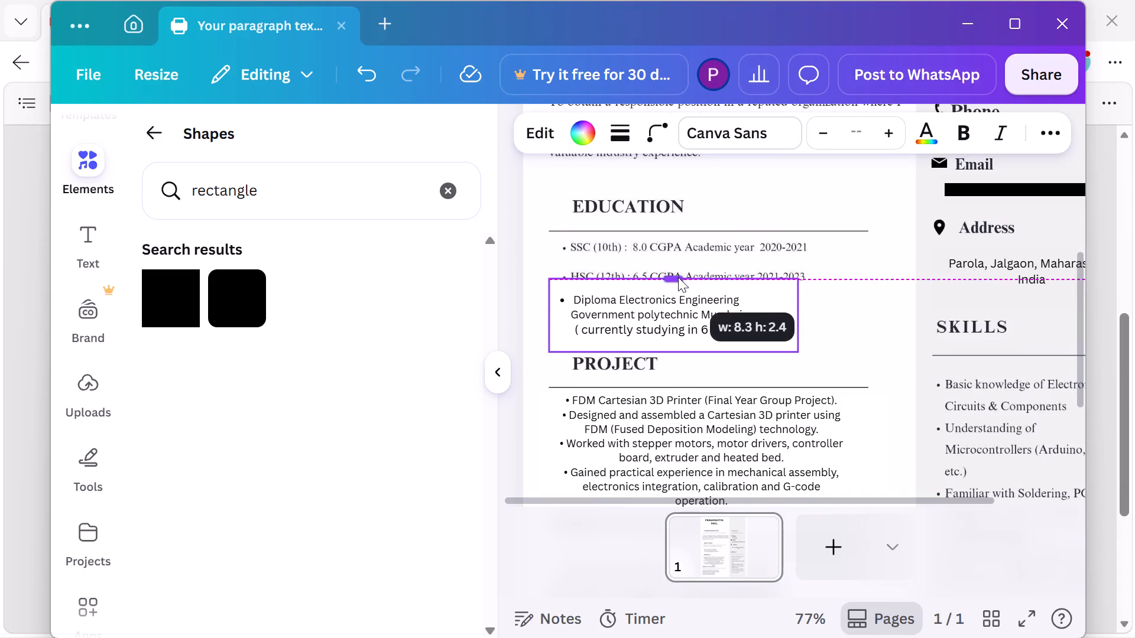
drag(678, 277, 679, 278)
drag(664, 322, 667, 304)
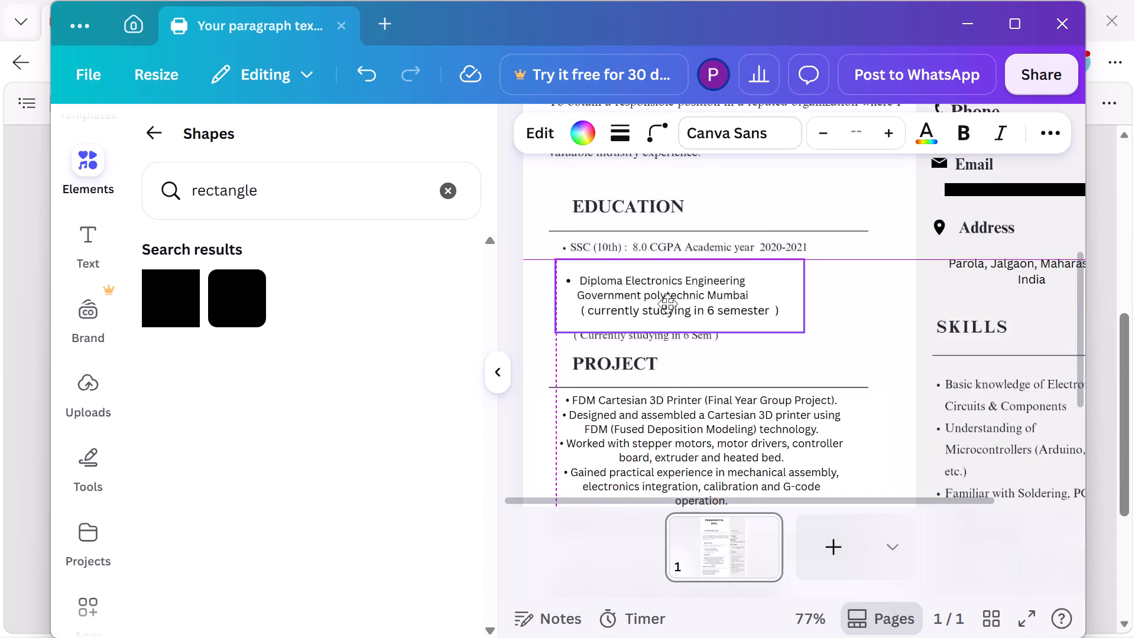
drag(667, 304, 669, 297)
drag(680, 246, 682, 258)
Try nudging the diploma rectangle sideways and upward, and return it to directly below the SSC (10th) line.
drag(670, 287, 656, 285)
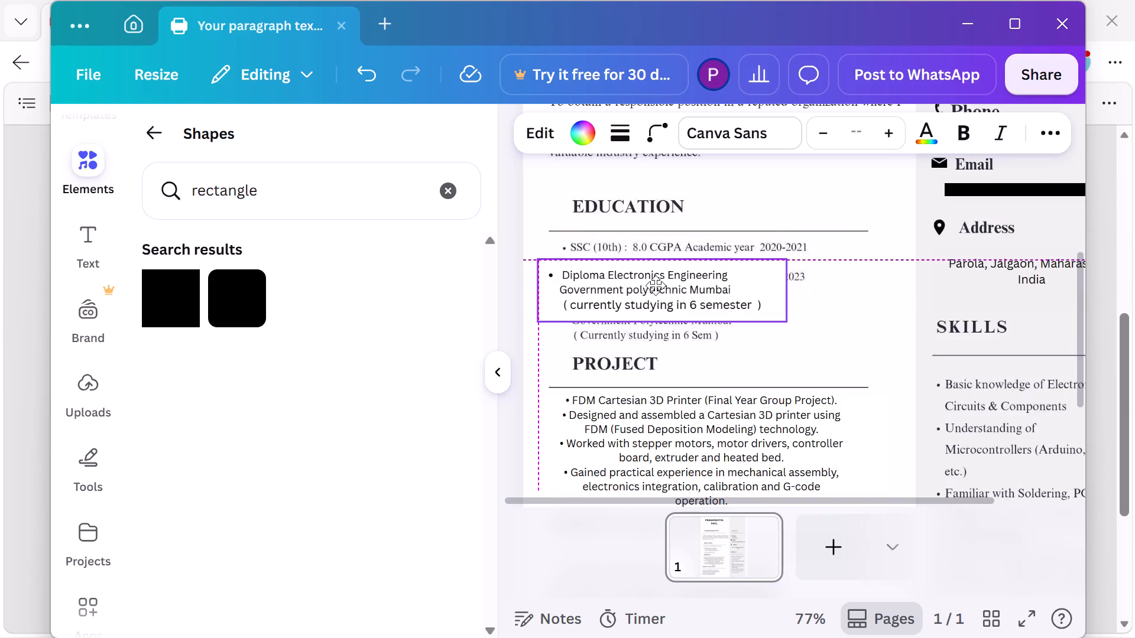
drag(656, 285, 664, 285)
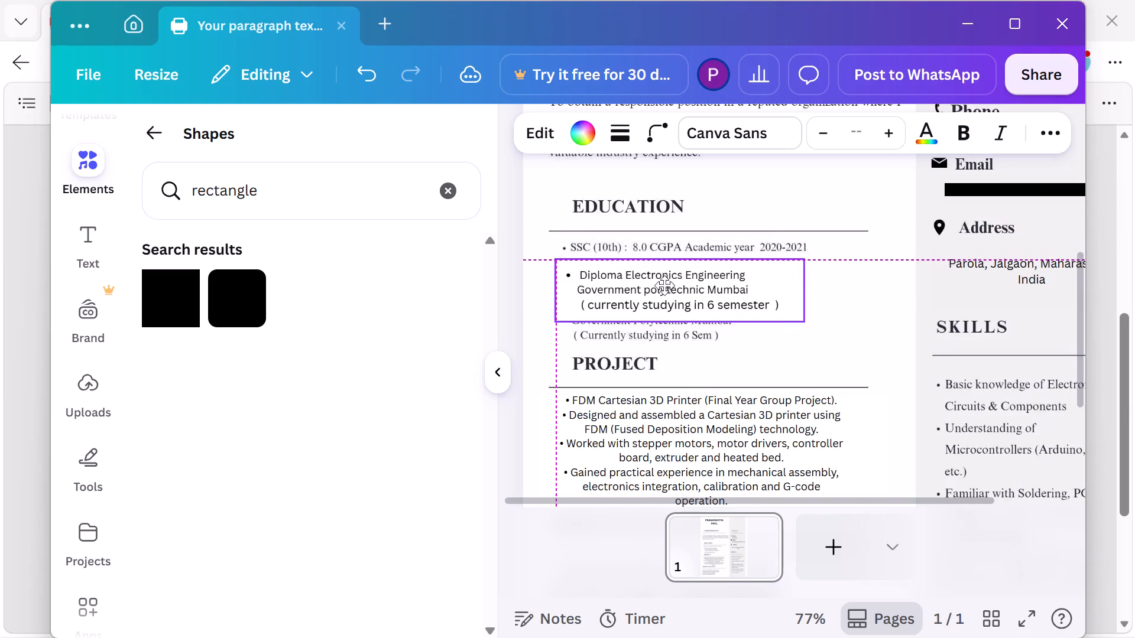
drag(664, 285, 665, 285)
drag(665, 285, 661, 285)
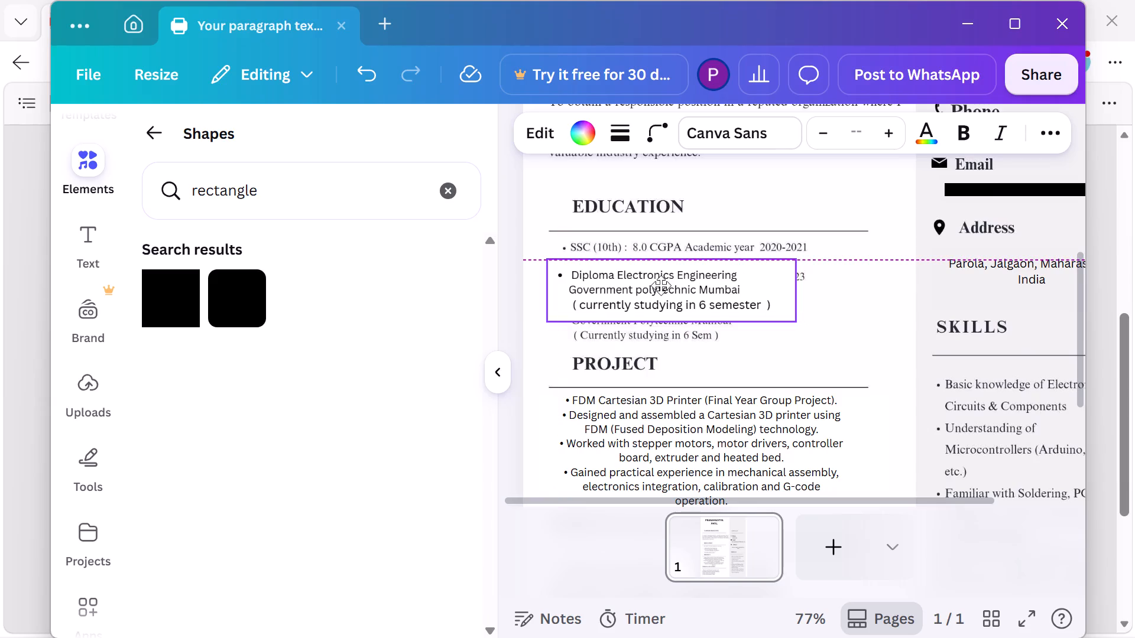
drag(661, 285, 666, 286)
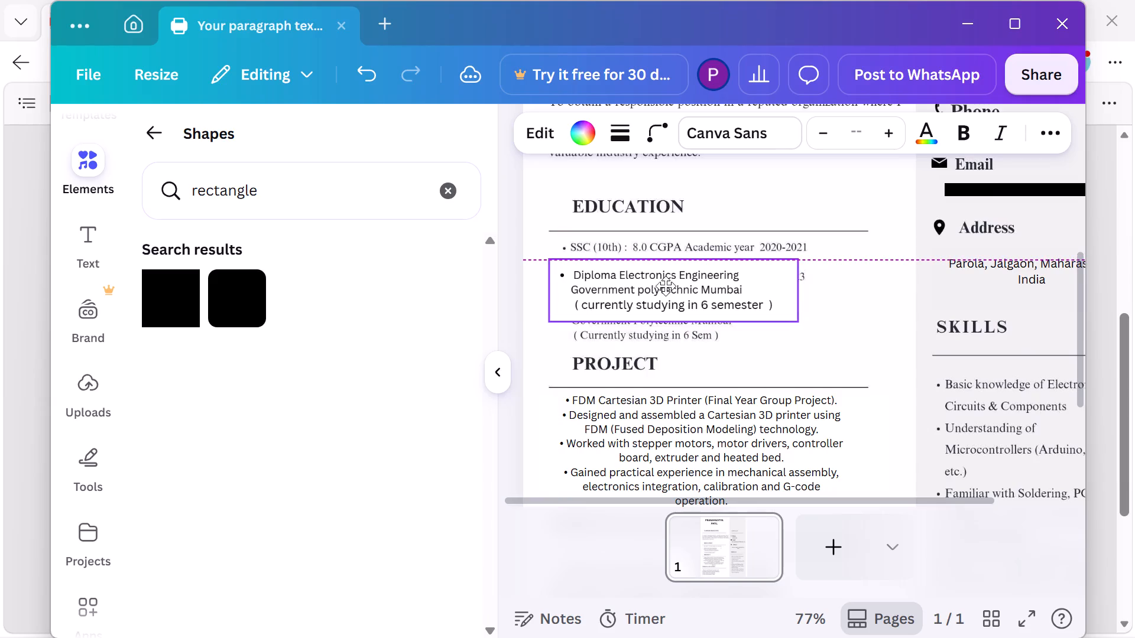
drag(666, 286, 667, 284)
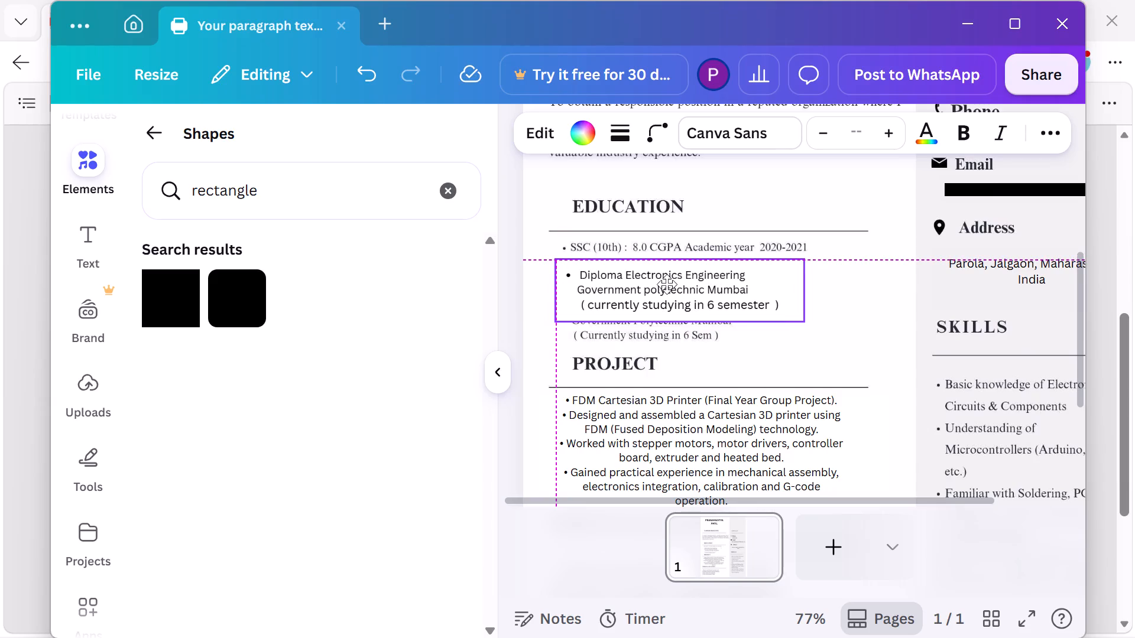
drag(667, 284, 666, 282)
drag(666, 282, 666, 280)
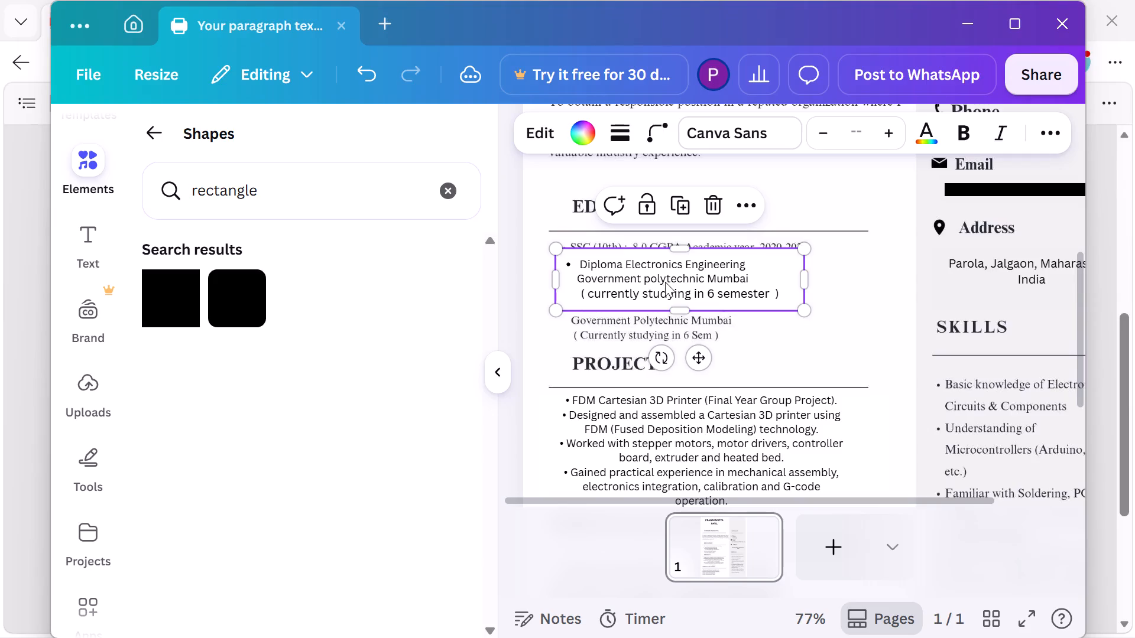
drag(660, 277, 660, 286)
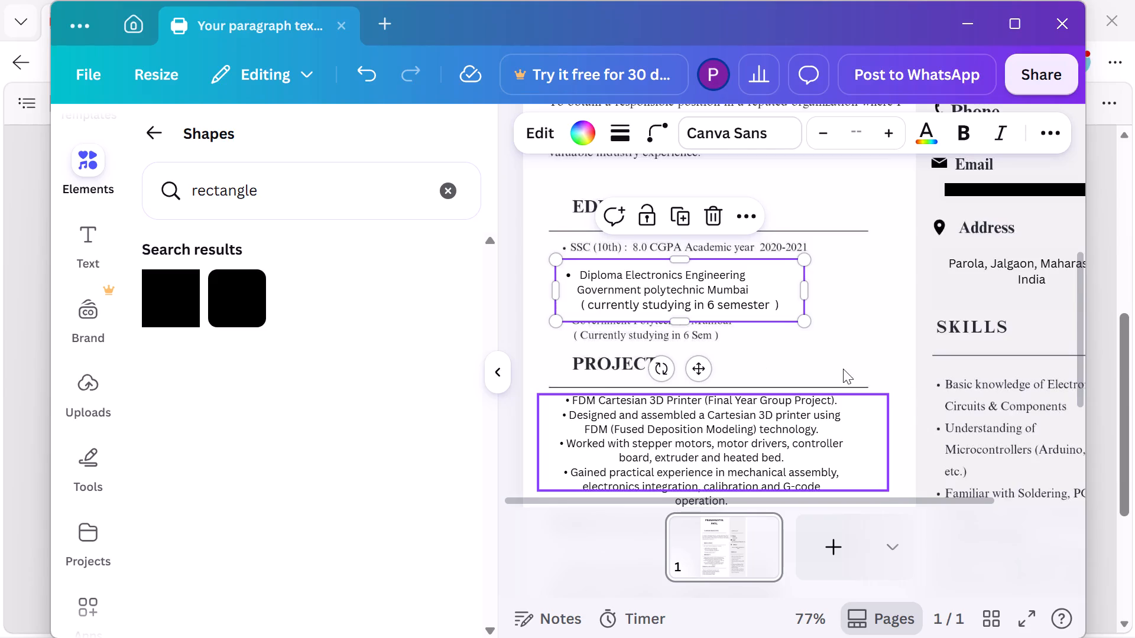
Deselect the rectangle and review the résumé page from the Education section down to Personal Qualities.
click(829, 350)
scroll(831, 351, down, 1)
scroll(831, 351, up, 3)
scroll(831, 351, down, 2)
scroll(831, 351, up, 3)
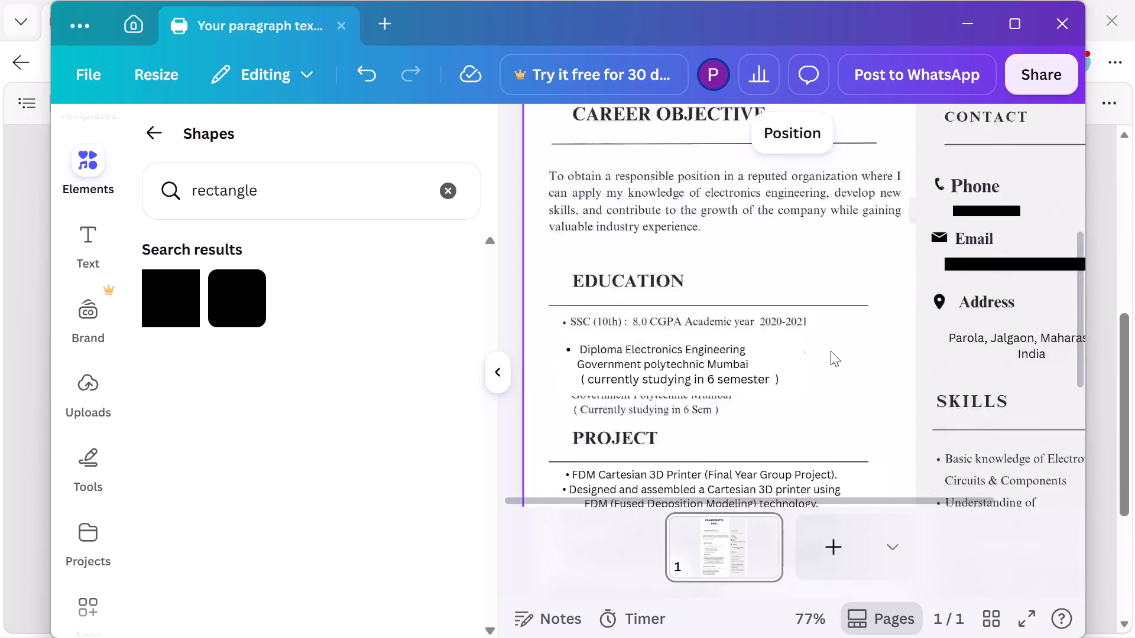
scroll(831, 351, down, 3)
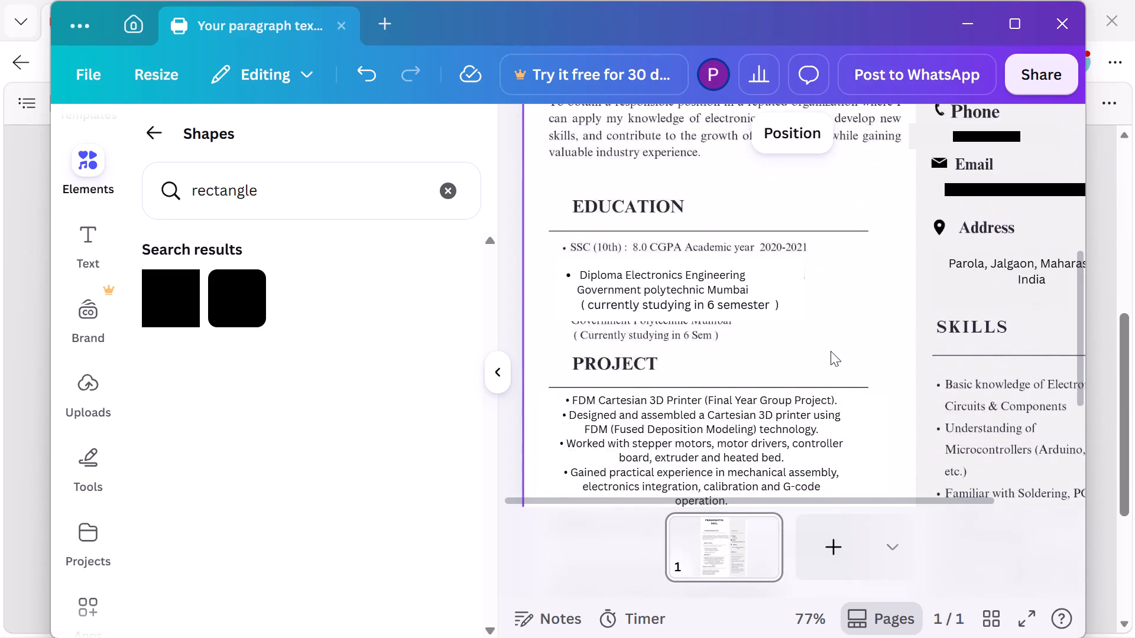
scroll(831, 351, down, 2)
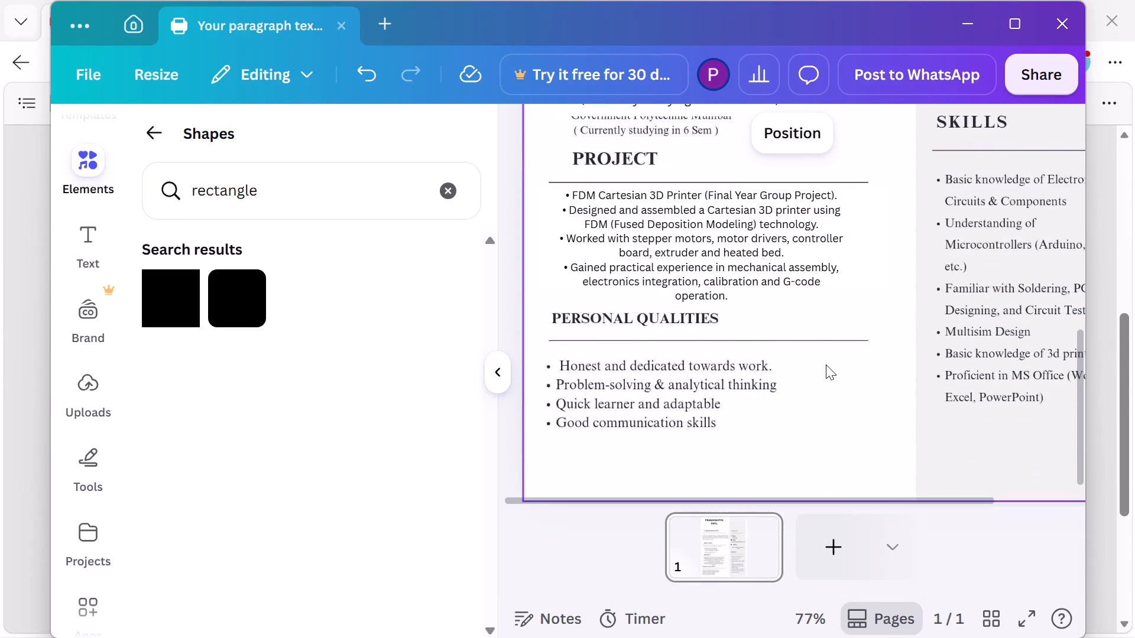
scroll(826, 366, down, 1)
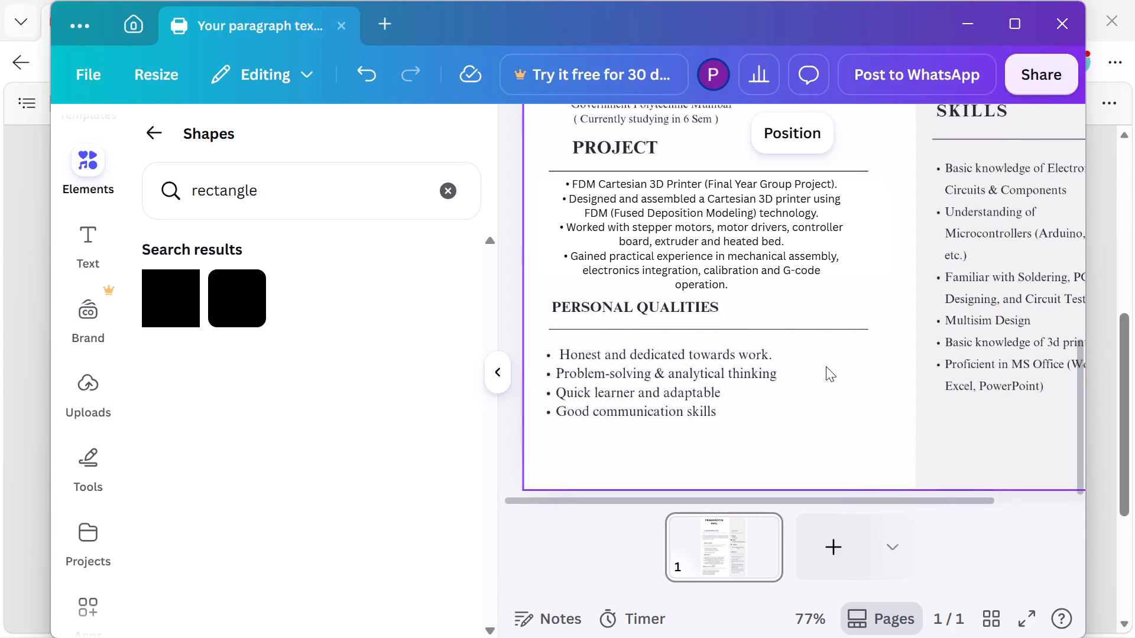
Review the résumé page between the Personal Qualities and Education sections, checking how the diploma rectangle sits over the original text.
scroll(826, 366, up, 4)
scroll(826, 367, down, 3)
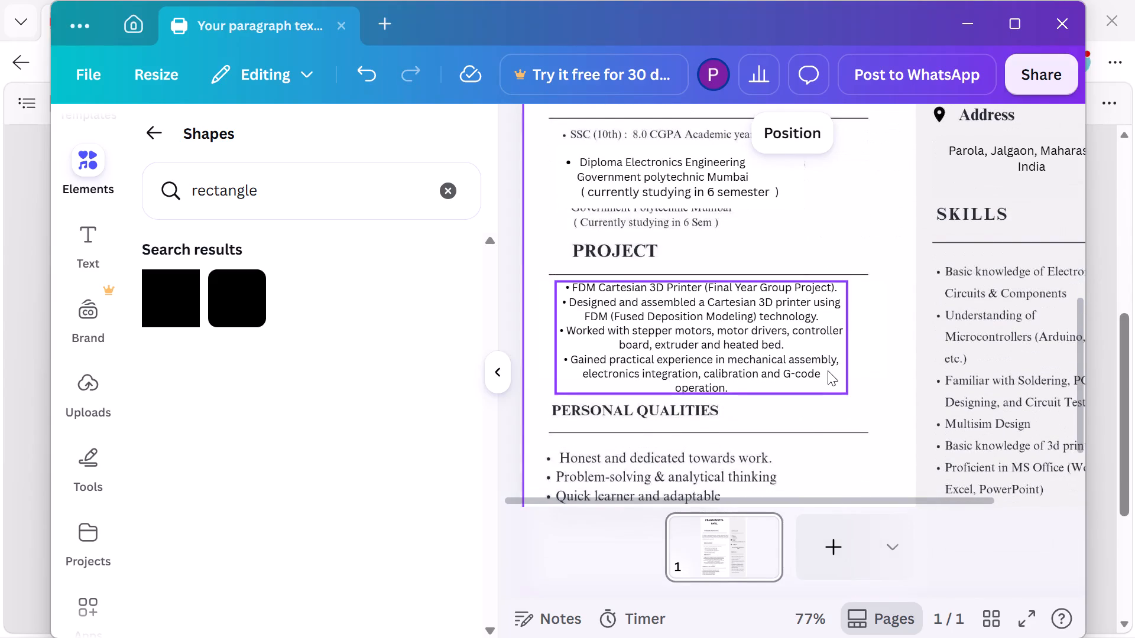
scroll(828, 370, up, 2)
scroll(828, 370, down, 3)
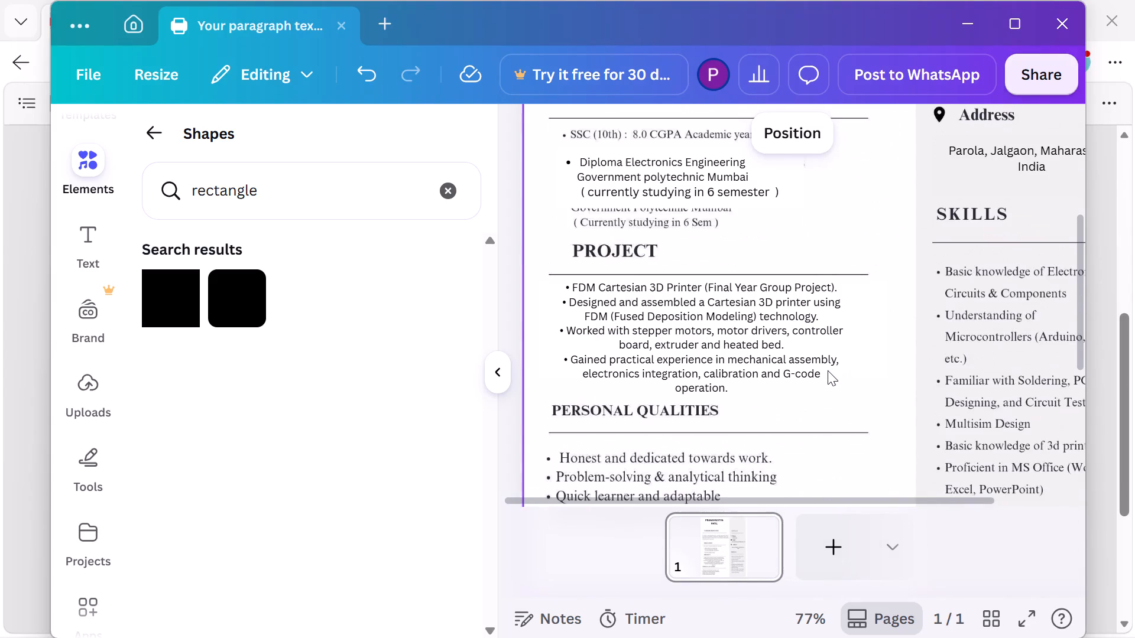
scroll(828, 370, up, 2)
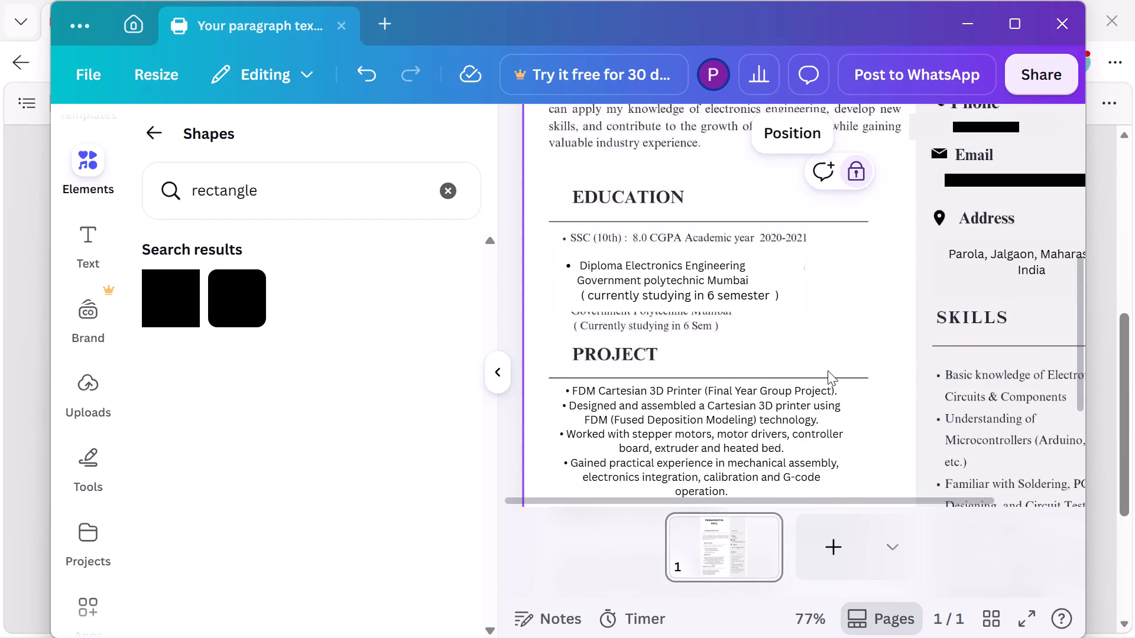
Shift the diploma rectangle slightly left so its edge lines up with the start of the Education divider line.
click(705, 290)
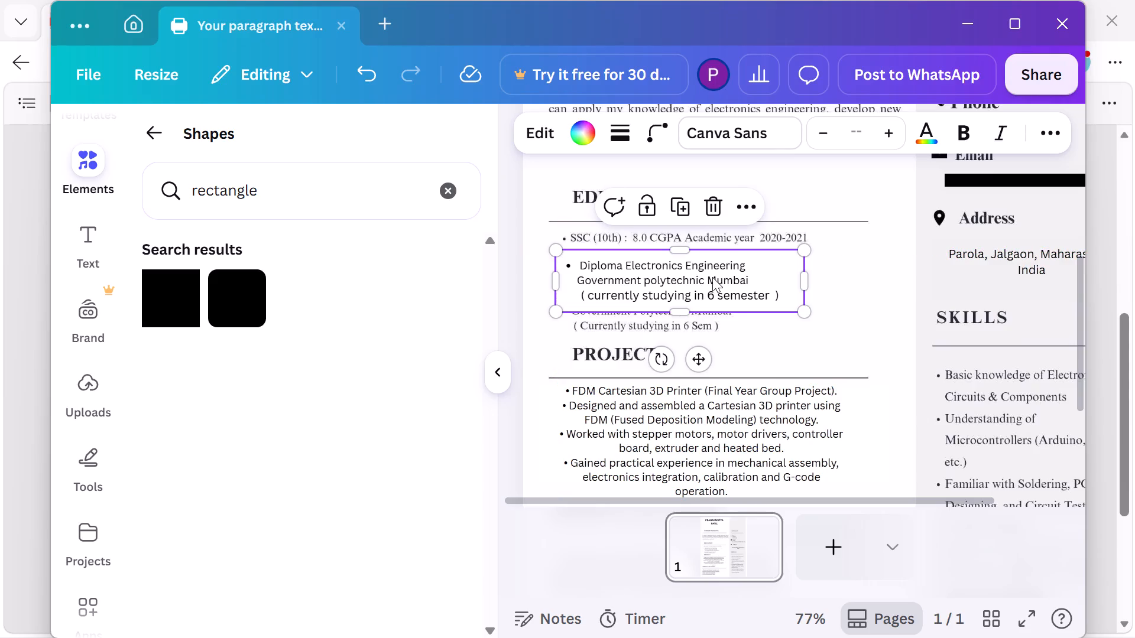
drag(773, 275, 766, 276)
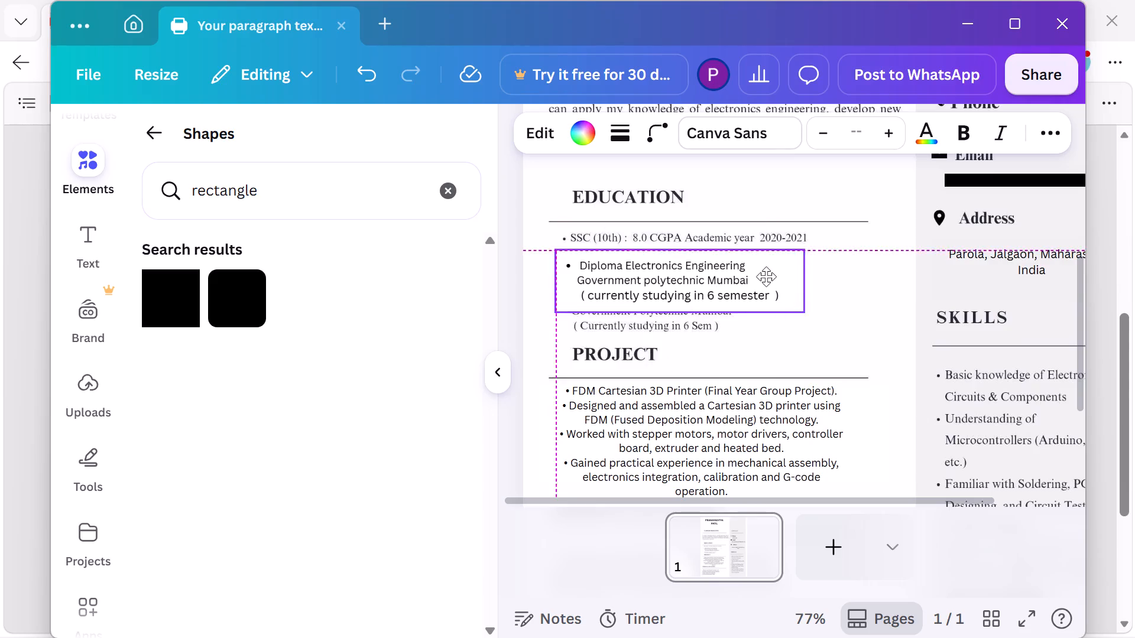
drag(766, 276, 767, 278)
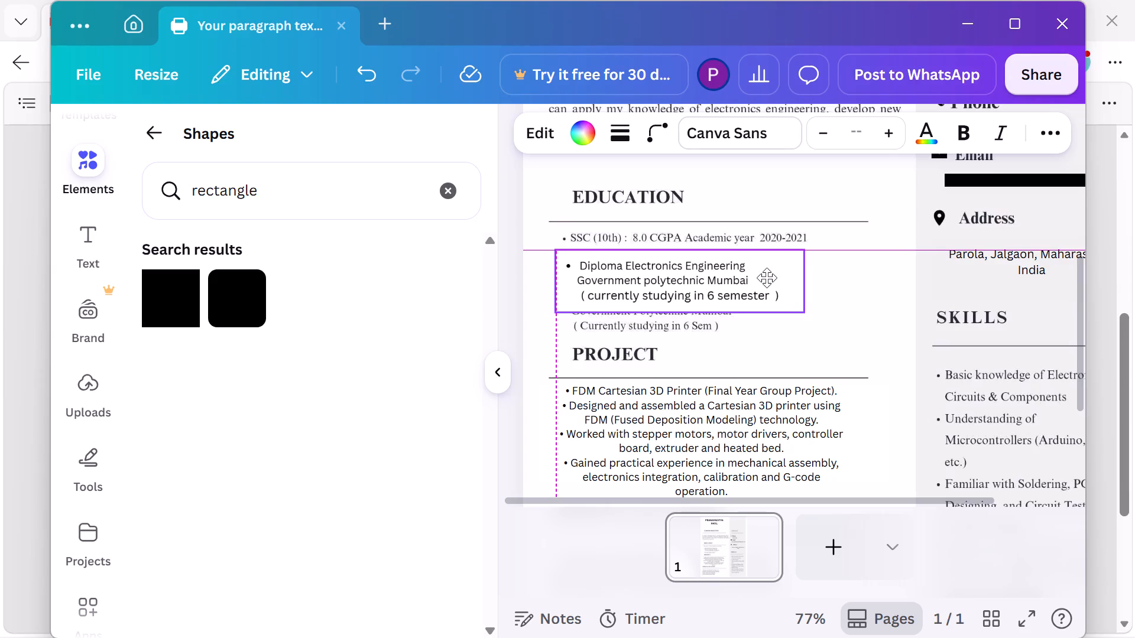
drag(767, 278, 767, 275)
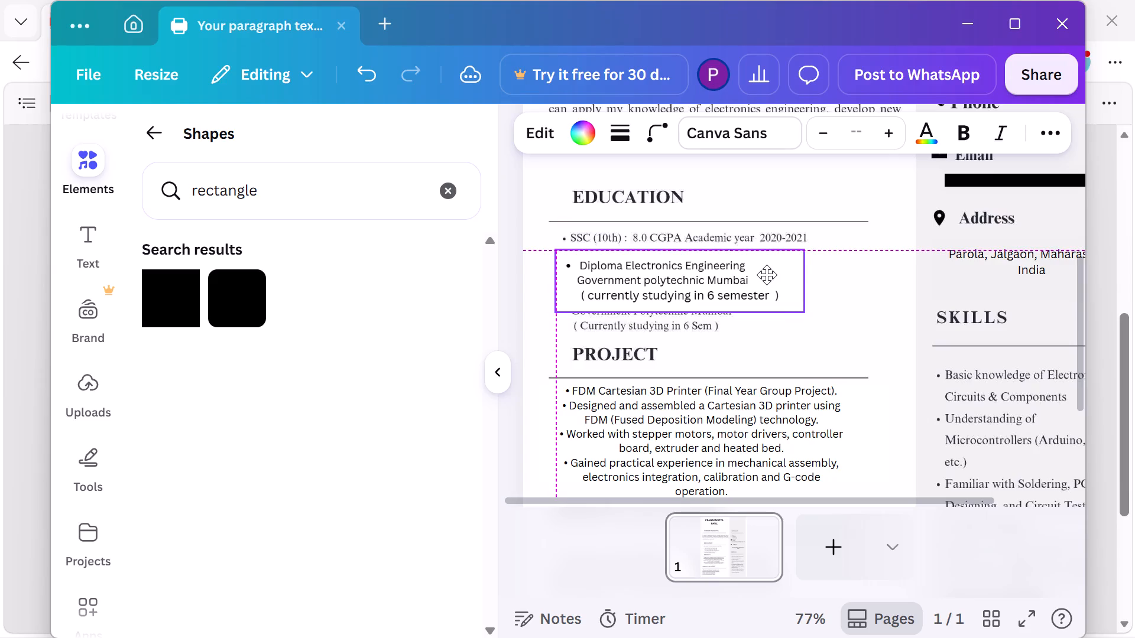
drag(767, 275, 766, 275)
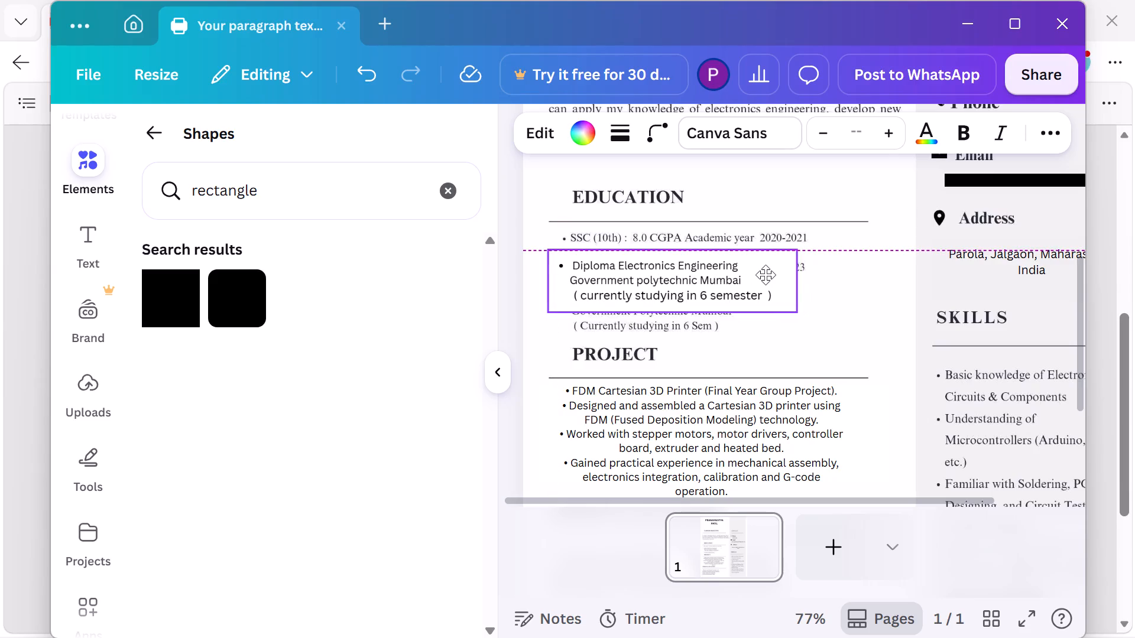
drag(766, 275, 766, 274)
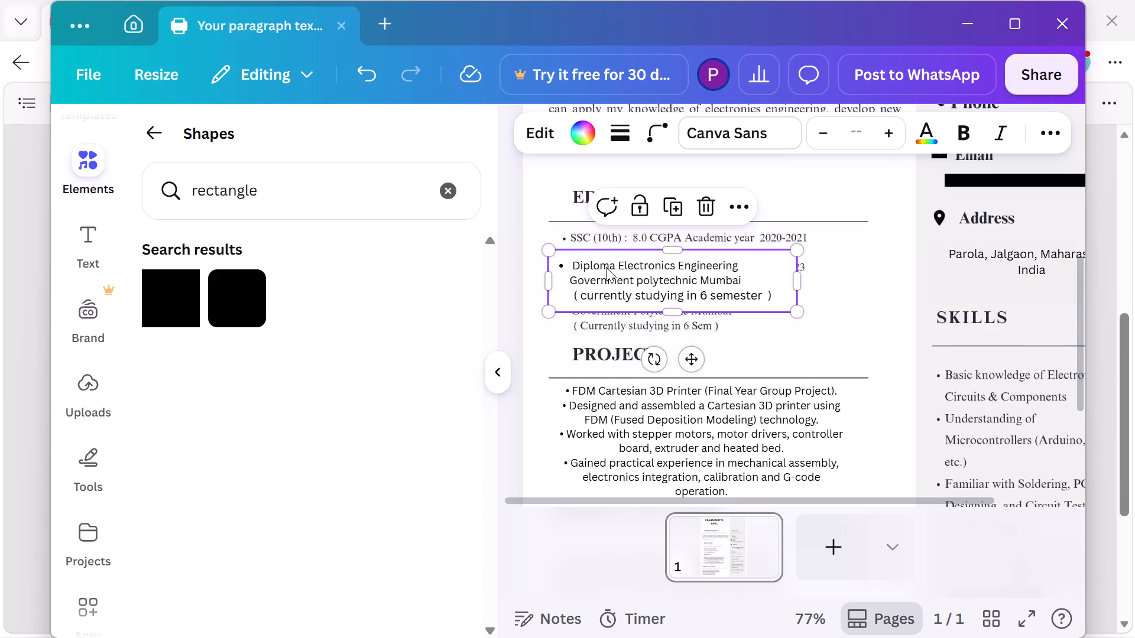
click(547, 285)
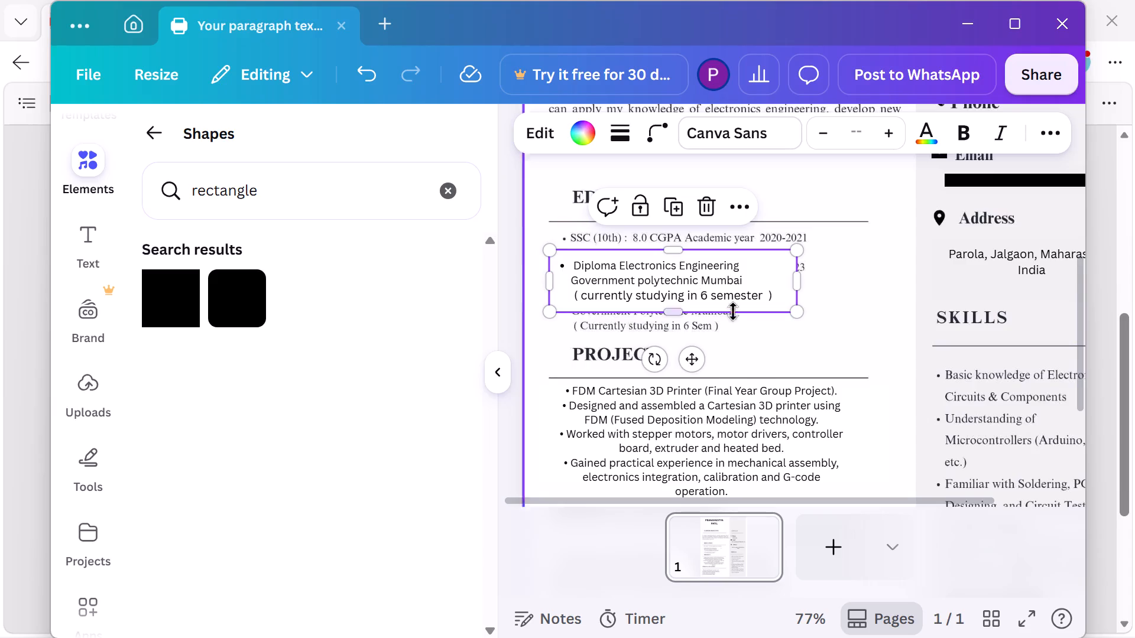
Widen the diploma rectangle to about 8.7 by extending its right edge past the old diploma text, and deselect it.
drag(795, 285, 795, 284)
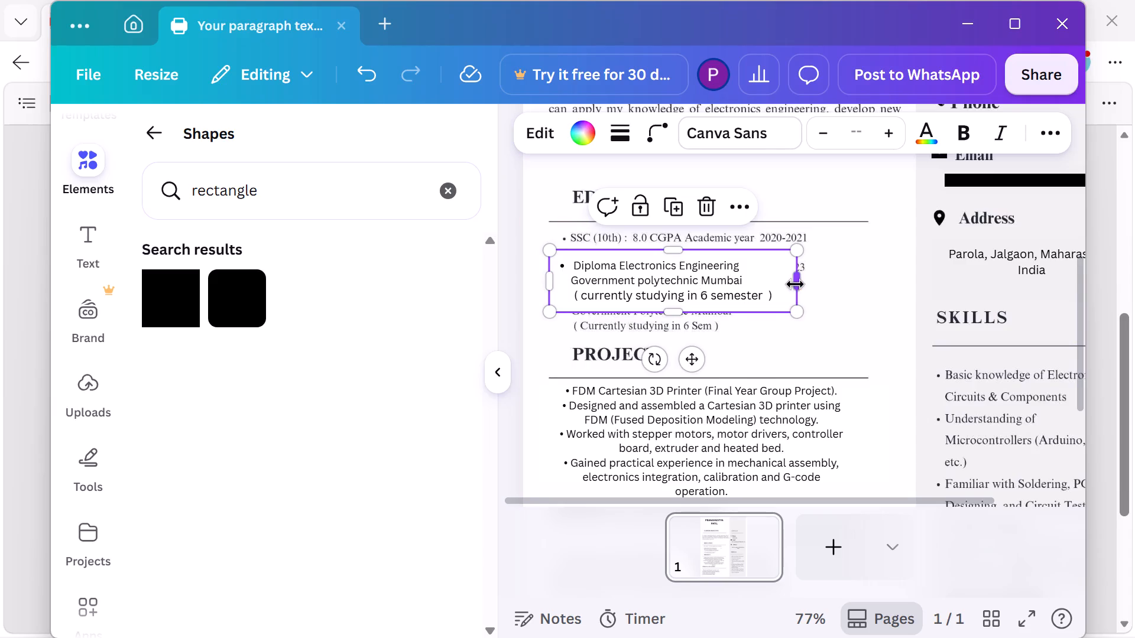
drag(795, 284, 805, 283)
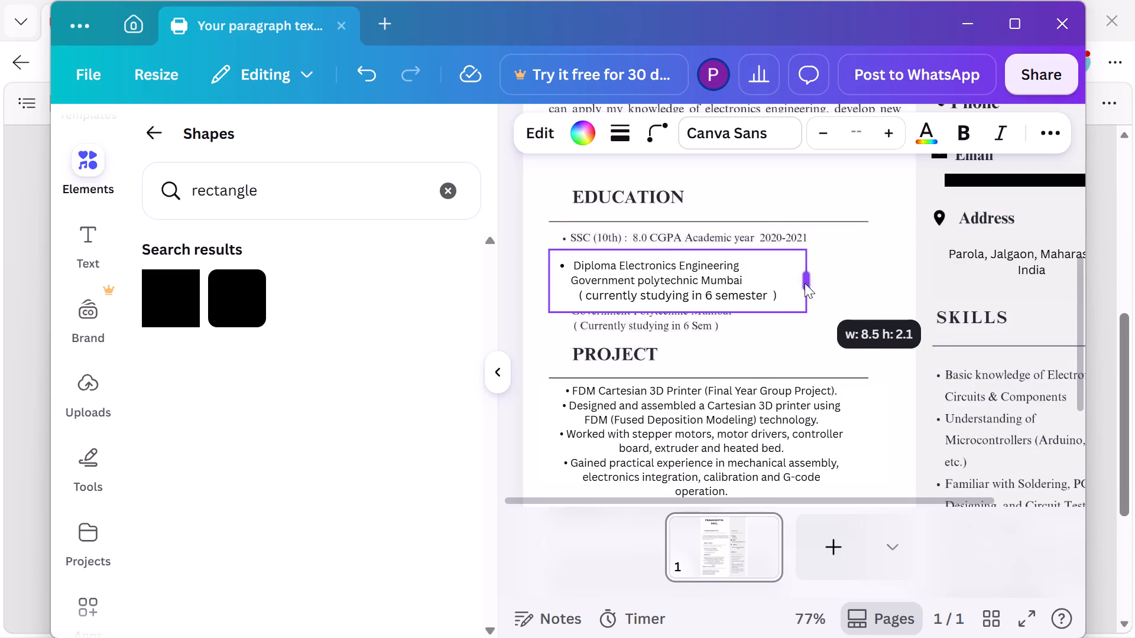
drag(805, 283, 808, 283)
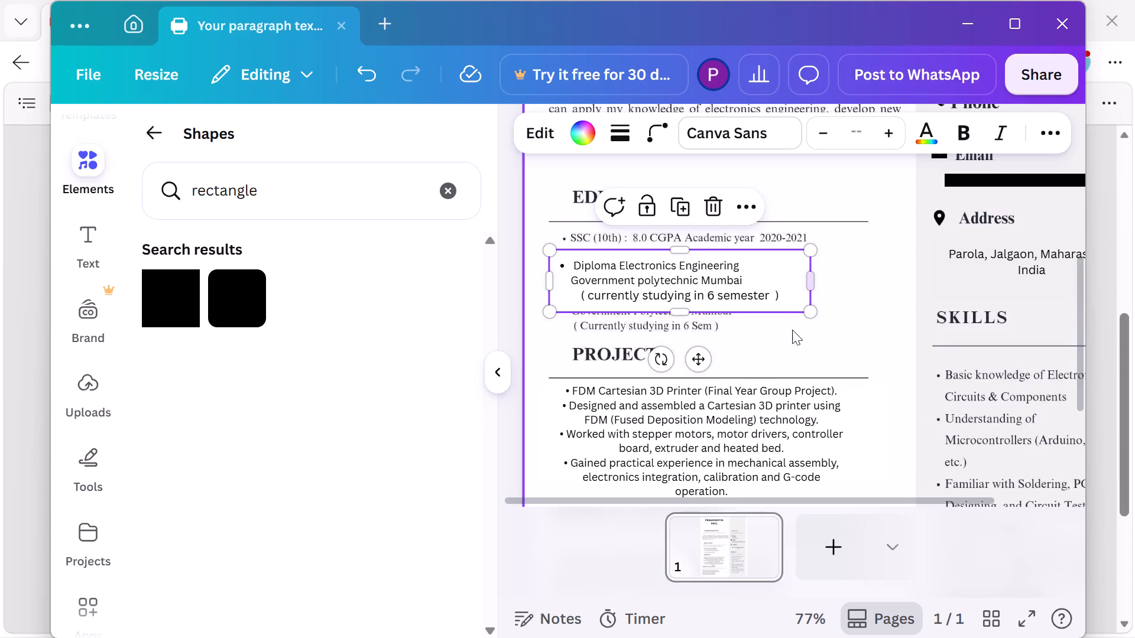
click(792, 330)
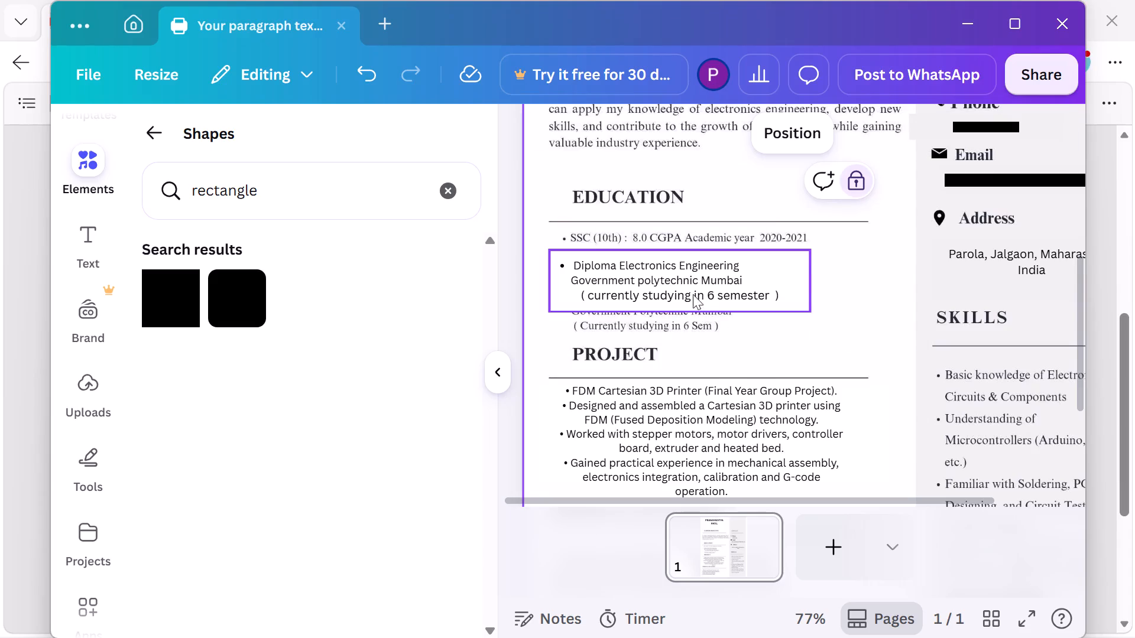
Extend the diploma rectangle up to just below the Education divider line and down to just above the PROJECT heading.
click(664, 261)
drag(677, 249, 677, 230)
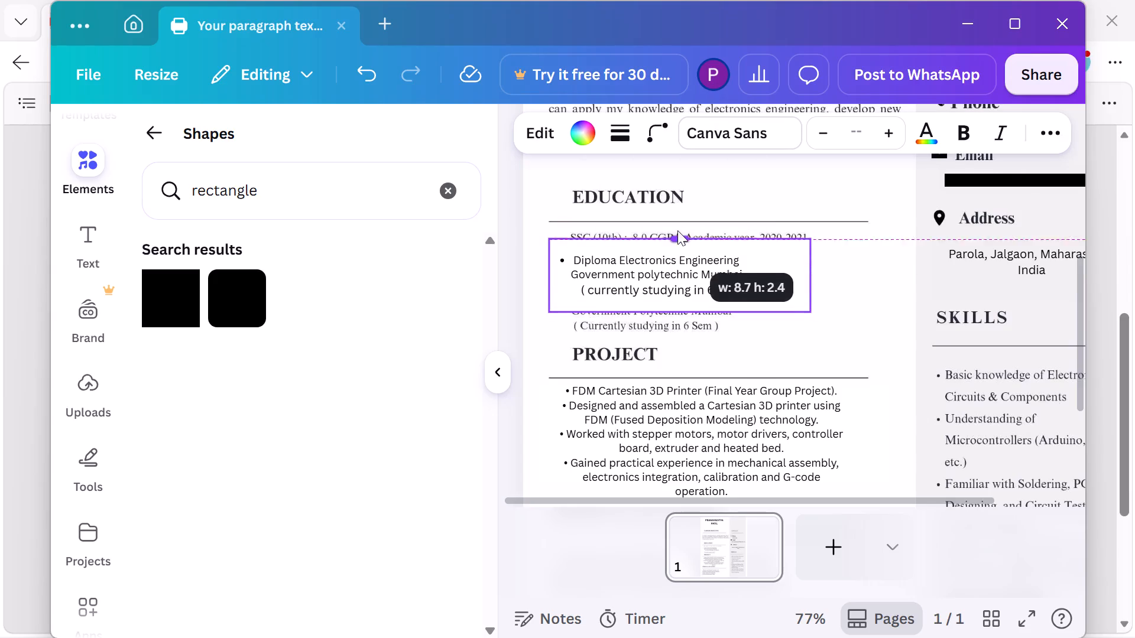
drag(677, 230, 677, 224)
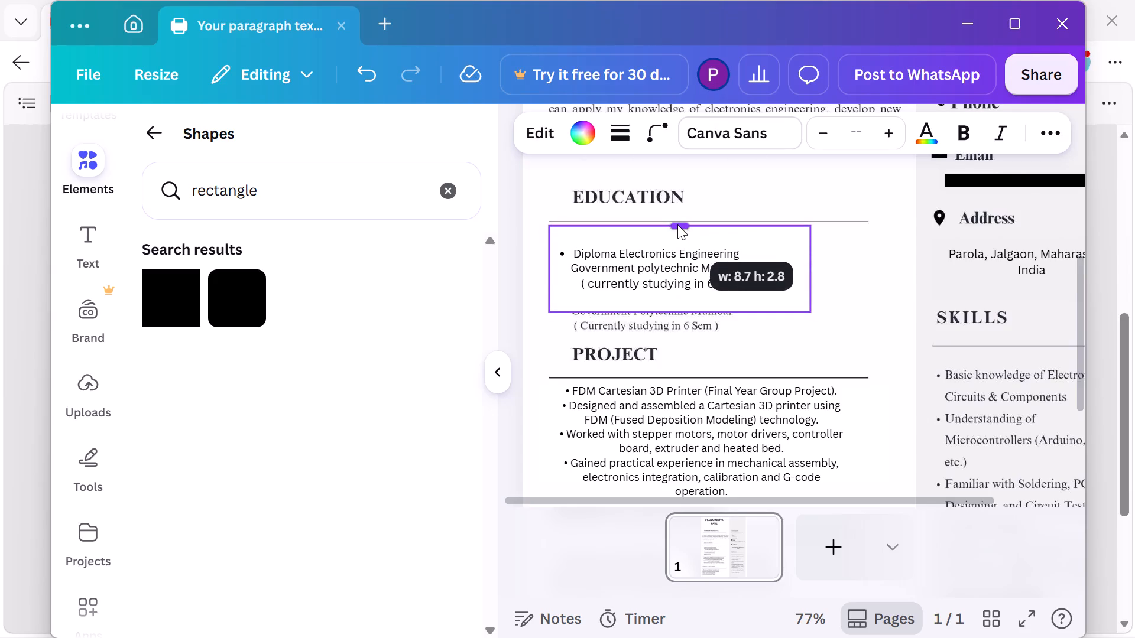
drag(677, 224, 677, 223)
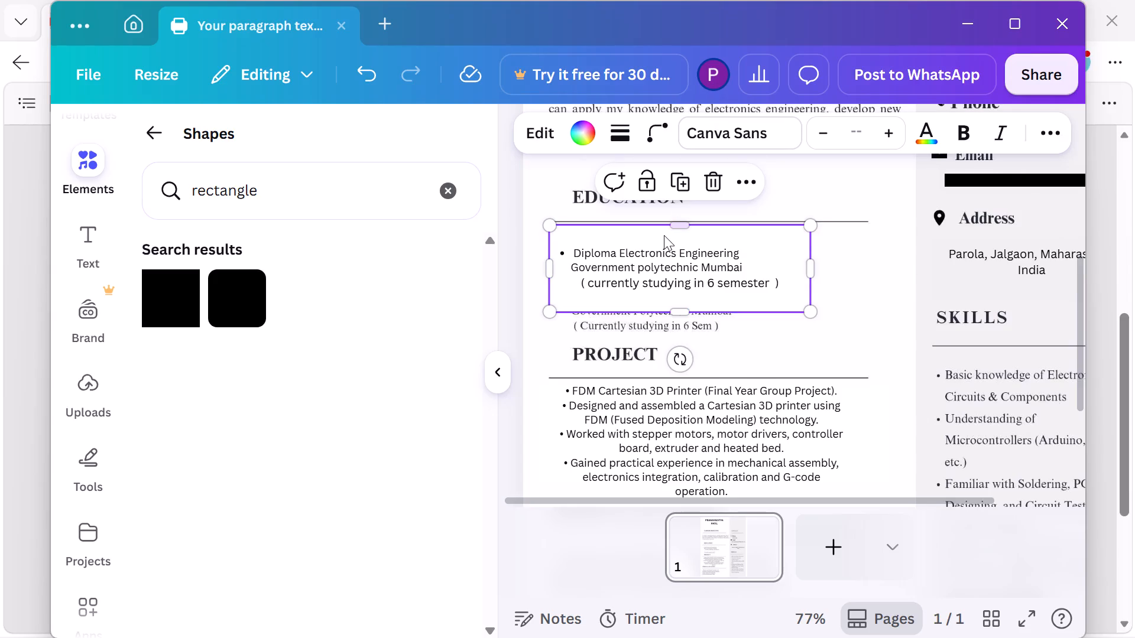
drag(682, 308, 685, 332)
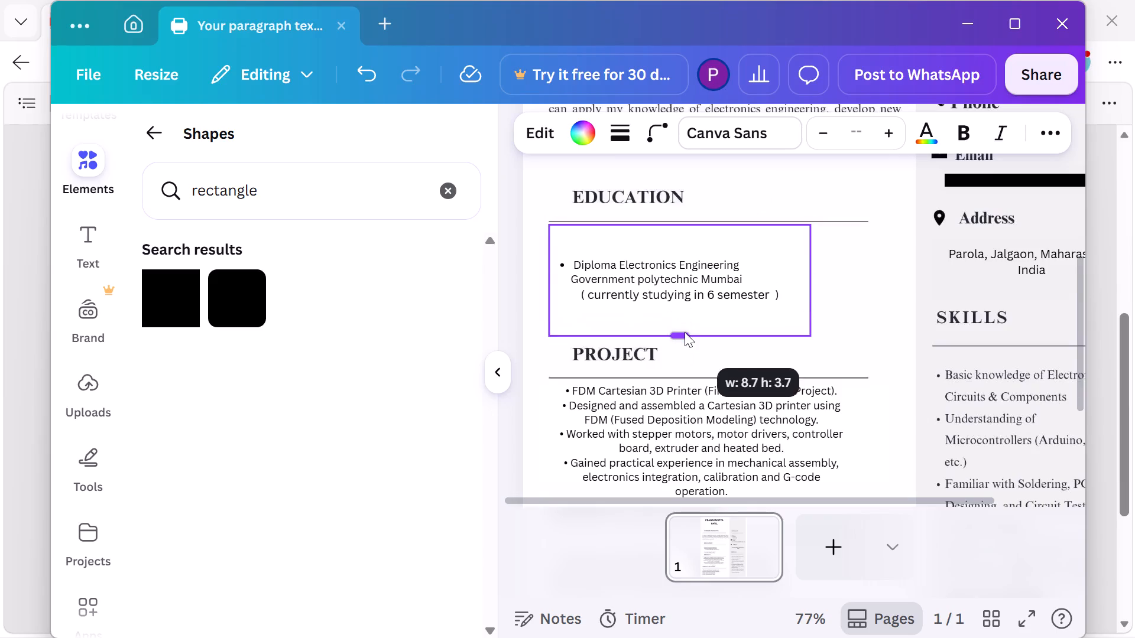
drag(685, 332, 685, 334)
Insert an empty bullet line above the Diploma Electronics Engineering line in the rectangle.
click(576, 239)
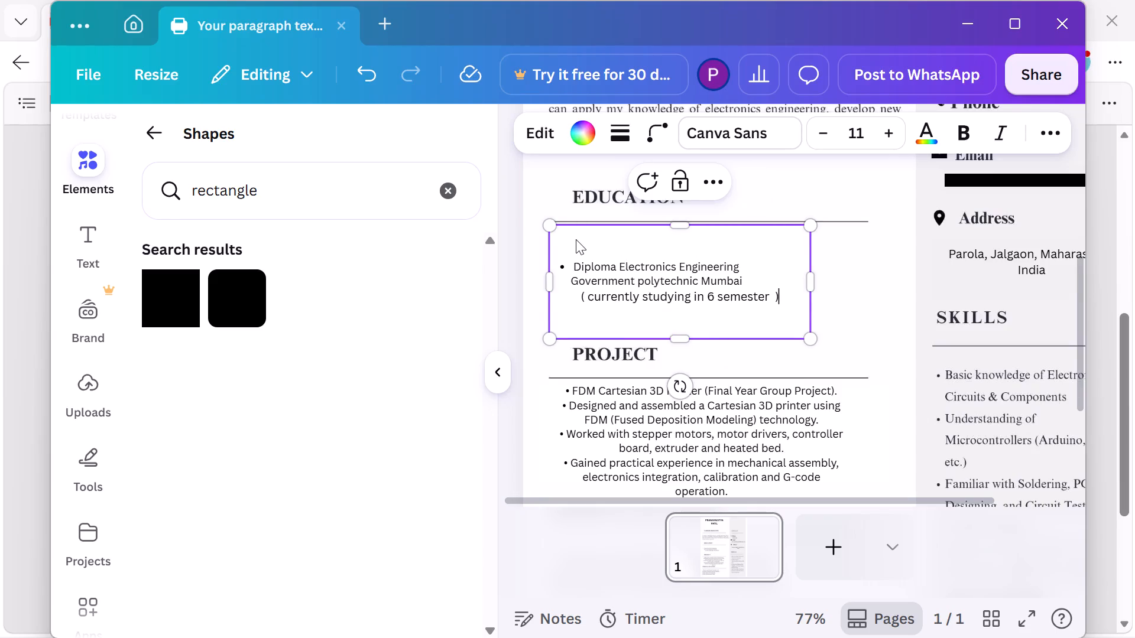
click(560, 269)
key(shift+Return)
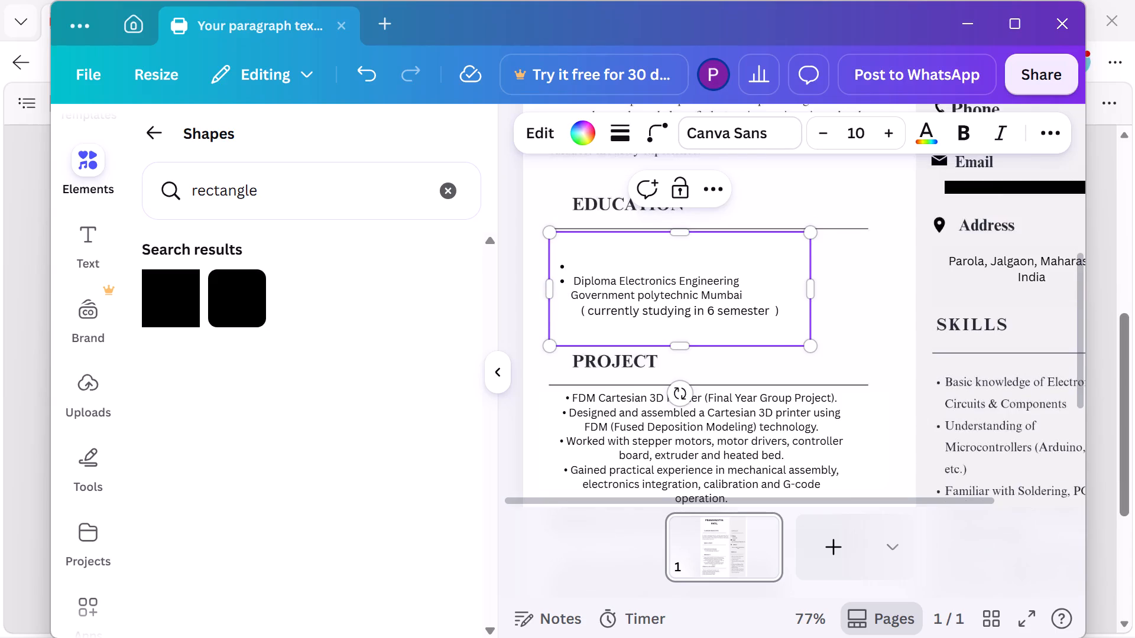
click(575, 269)
Move the diploma rectangle down and slightly right to uncover the original SSC (10th) line.
drag(617, 256, 628, 263)
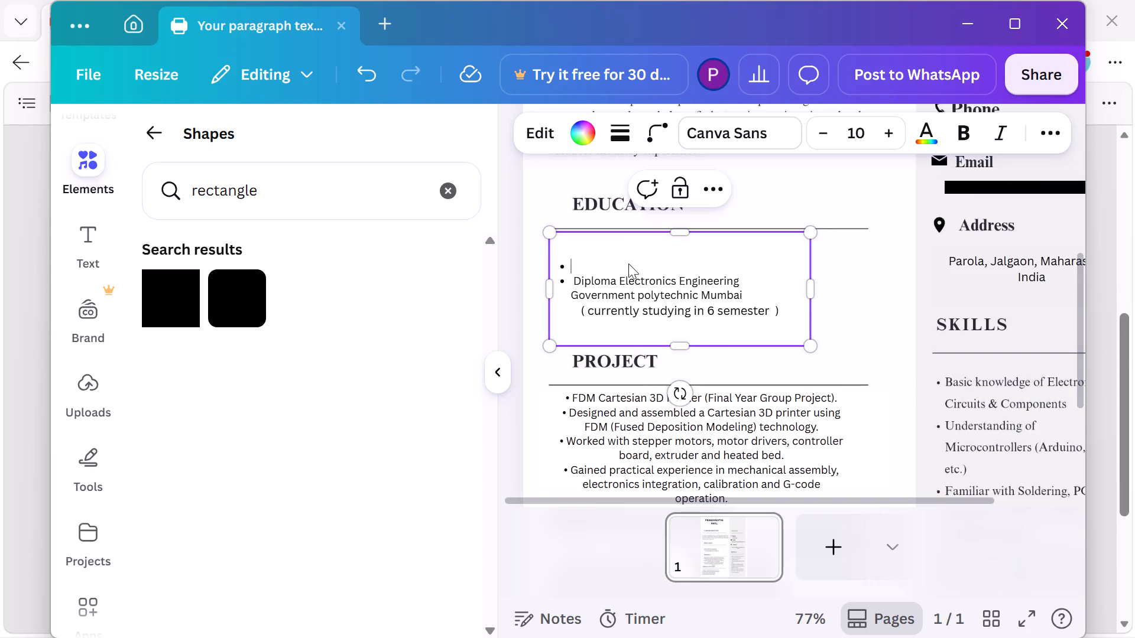
drag(628, 263, 638, 293)
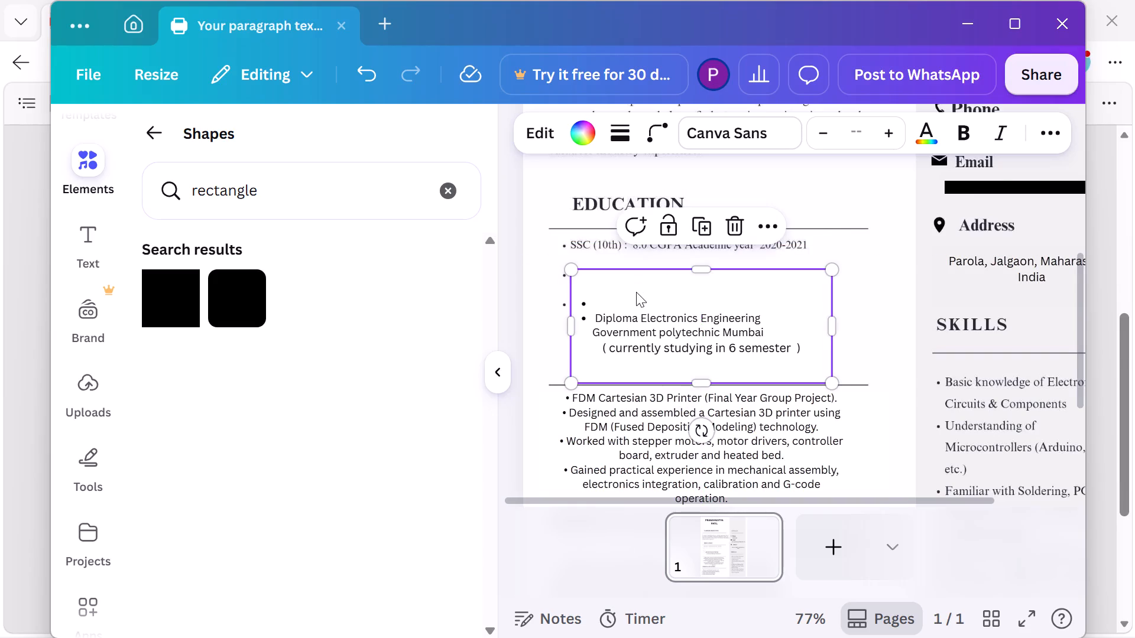
Enter "SSC (10TH" in the empty bullet above the diploma line.
click(605, 295)
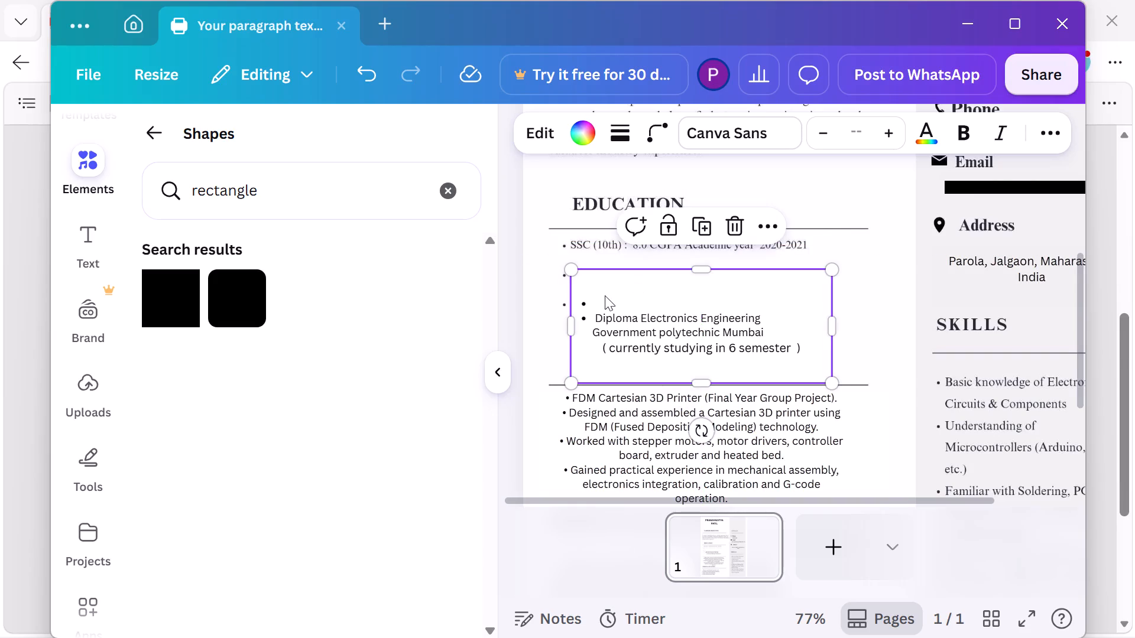
click(593, 301)
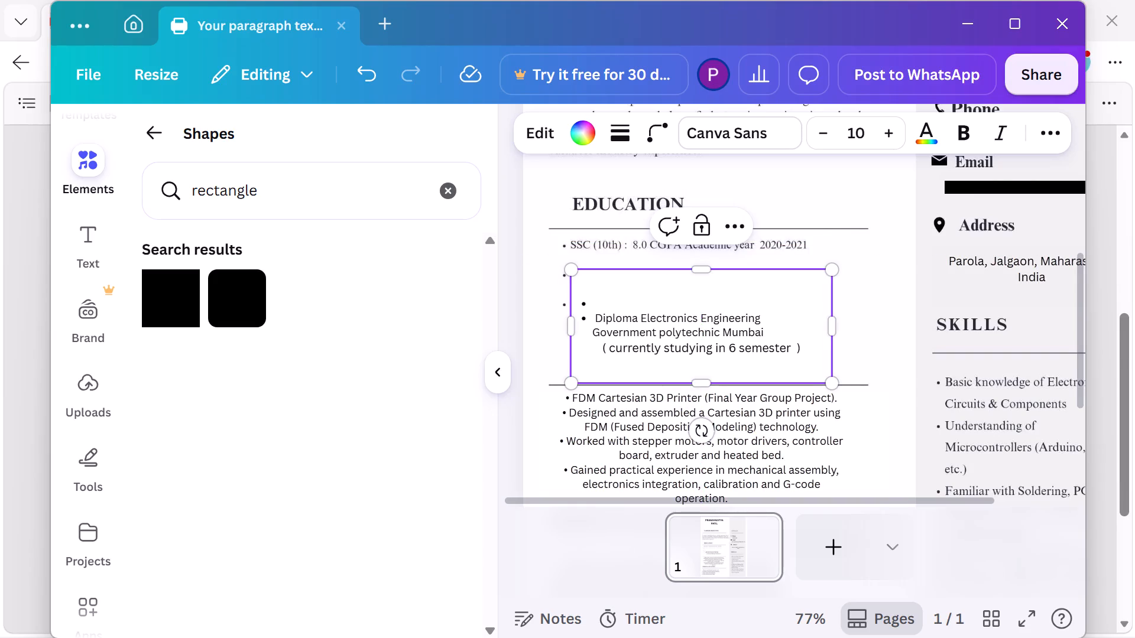
text(SS)
key(c)
key(space)
key(BackSpace)
key(shift+parenleft)
key(BackSpace)
key(space)
key(shift+parenleft)
text(10)
text(TH)
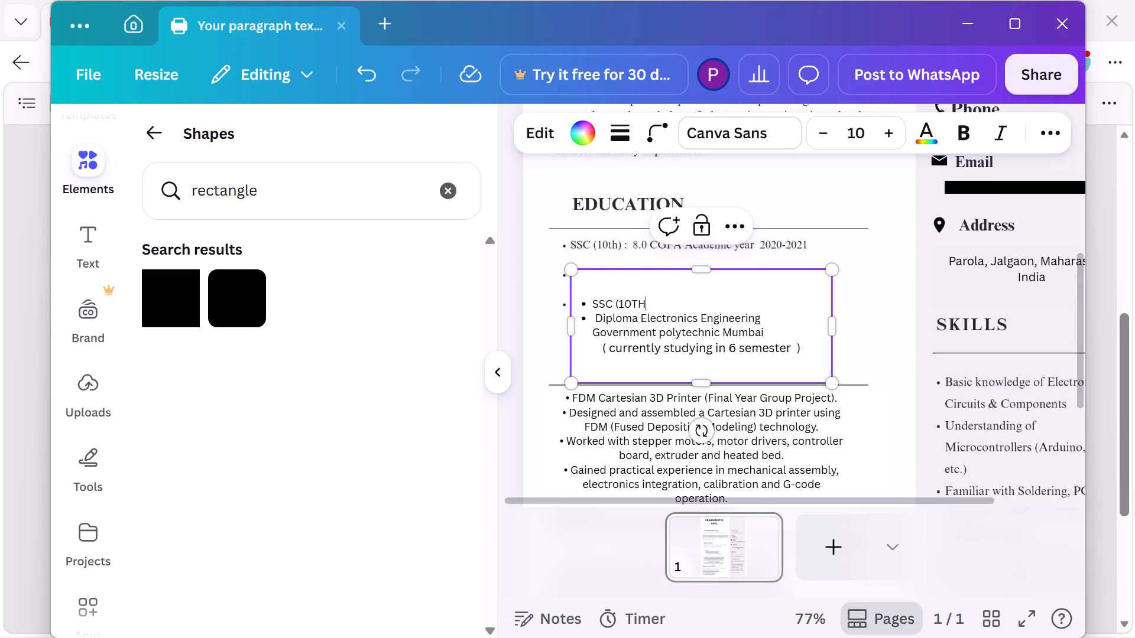
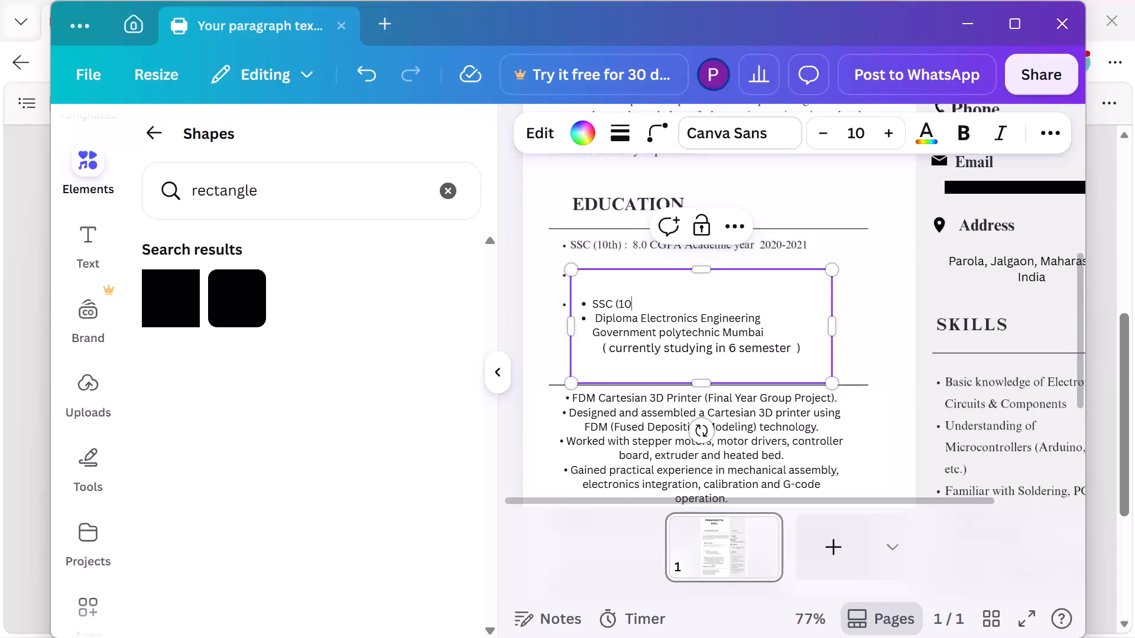
Continue the SSC bullet in the rectangle so that it reads "SSC (10th) : 85.20".
text(th)
key(shift+parenright)
key(space)
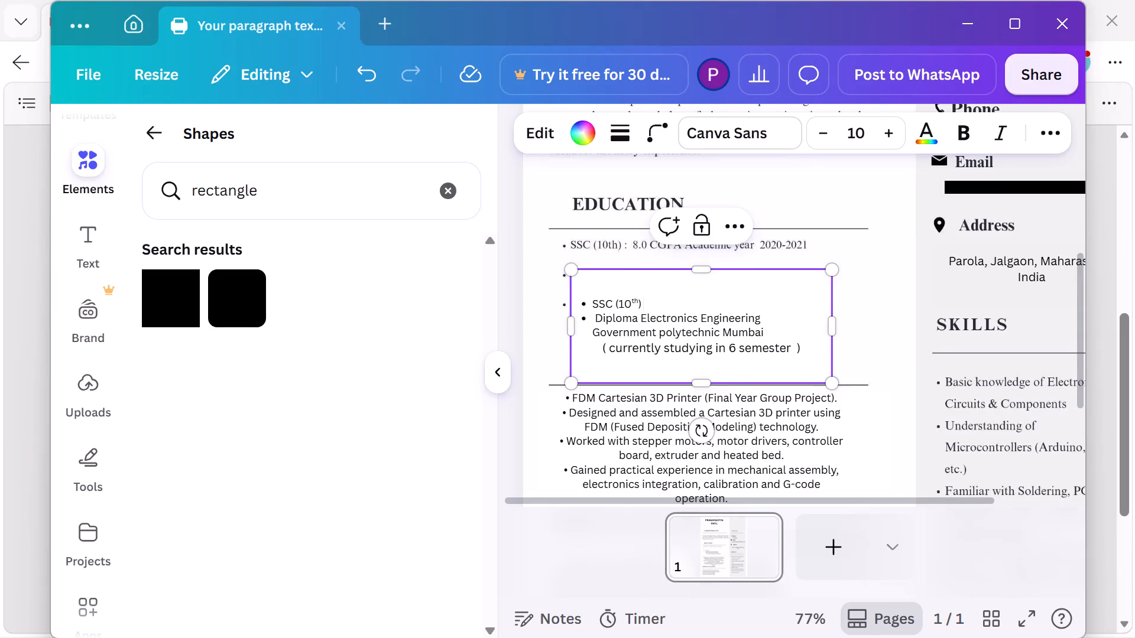
key(shift+colon)
key(space)
key(8)
key(BackSpace)
text(85)
key(period)
text(20)
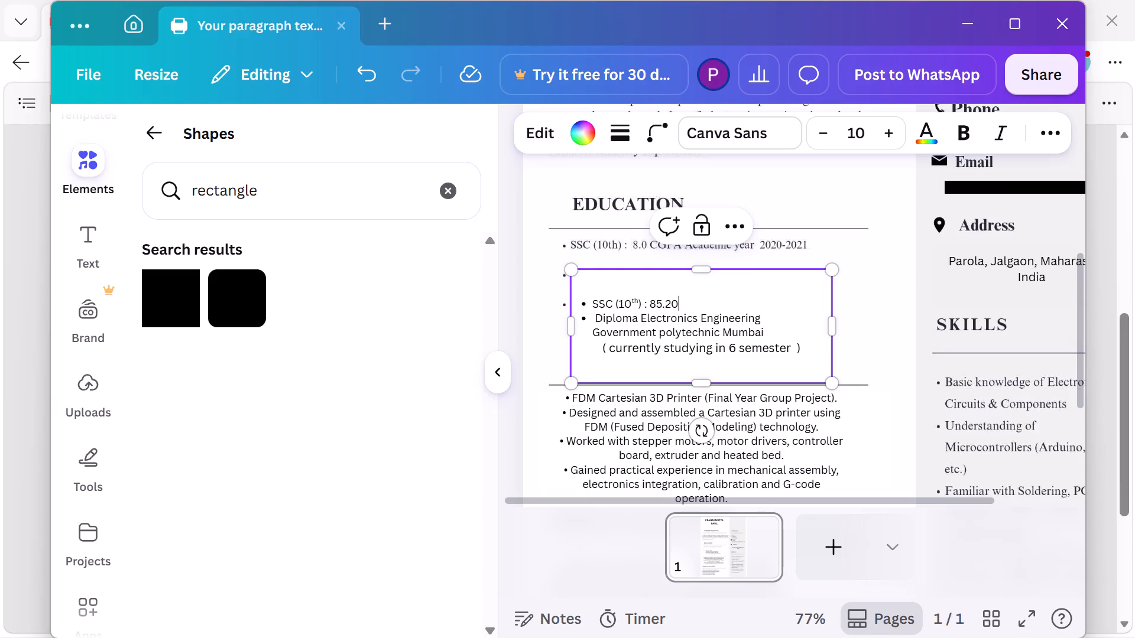
key(space)
Add "Academic year 2023-24" after the 85.20 score on the SSC bullet, spelled correctly.
key(a)
key(c)
text(demic)
click(698, 307)
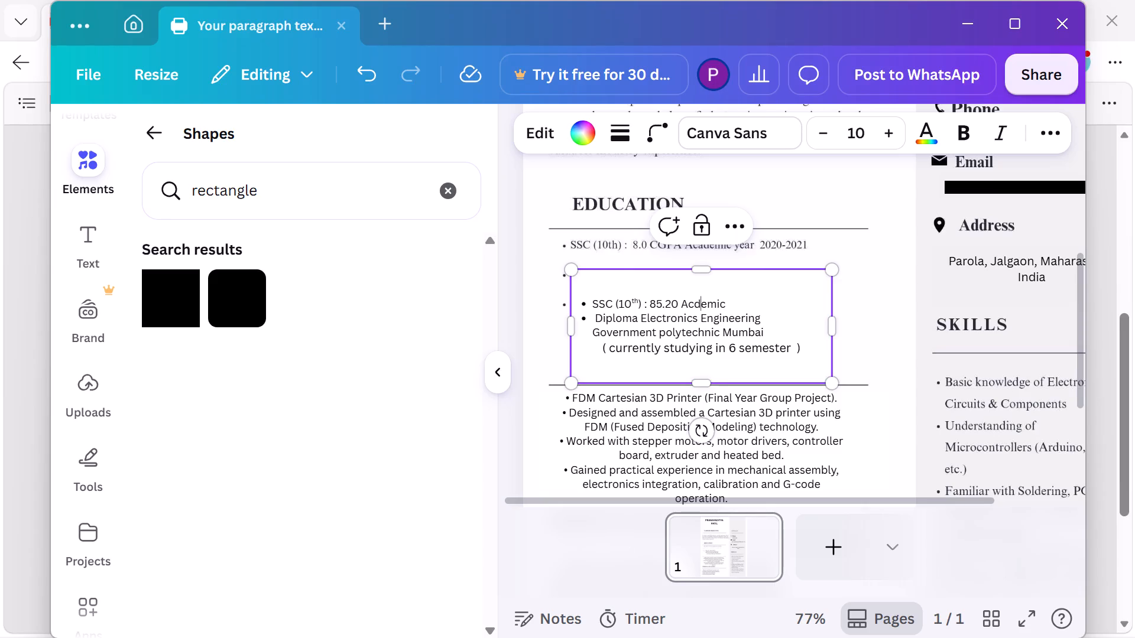
click(695, 307)
key(a)
click(728, 308)
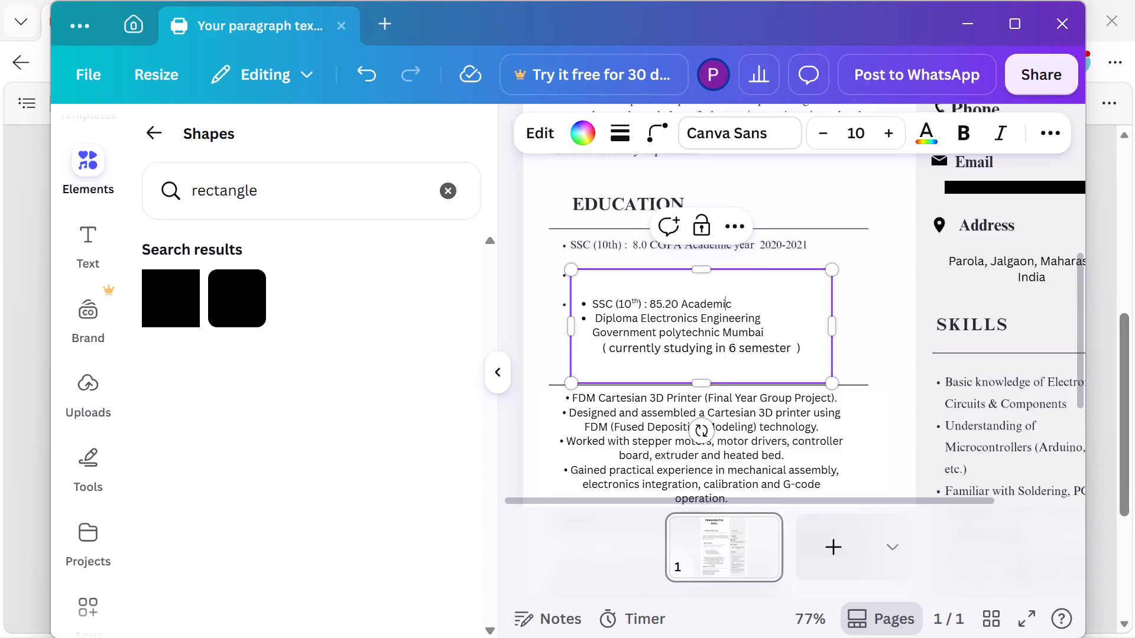
click(731, 308)
key(space)
text(year)
key(space)
text(202)
key(0)
key(BackSpace)
key(3)
key(minus)
text(24)
Insert a blank line without a bullet between the SSC and diploma entries.
key(shift+Return)
key(BackSpace)
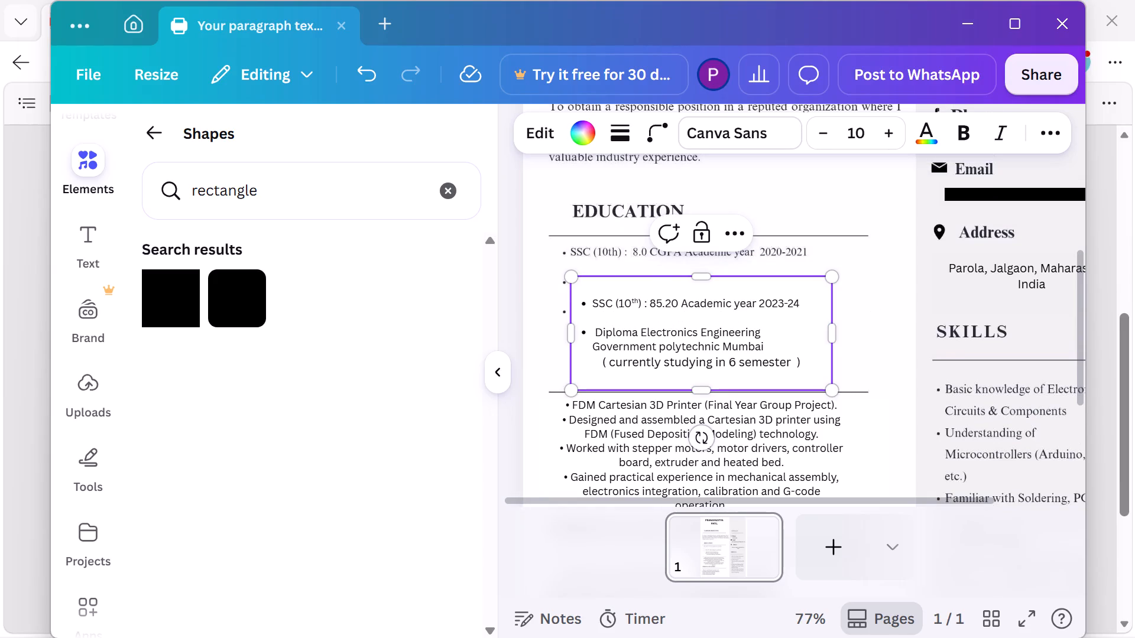
Place "( currently studying in 6 semester )" on its own unbulleted line, indented with spaces to align under the Government polytechnic Mumbai line.
click(602, 361)
key(BackSpace)
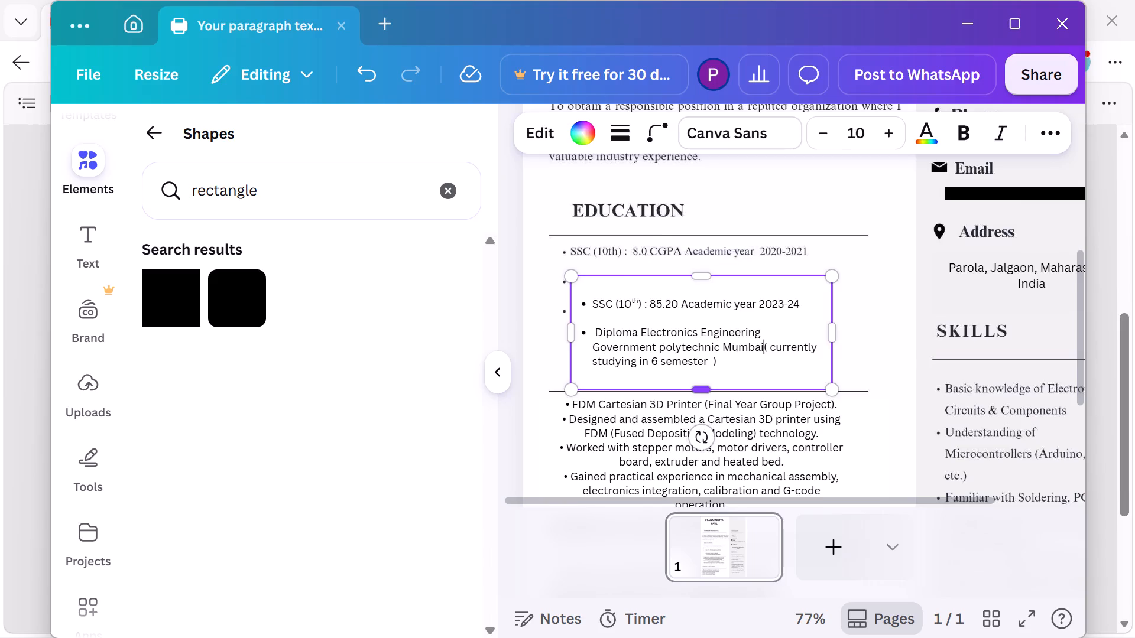
key(shift+Return)
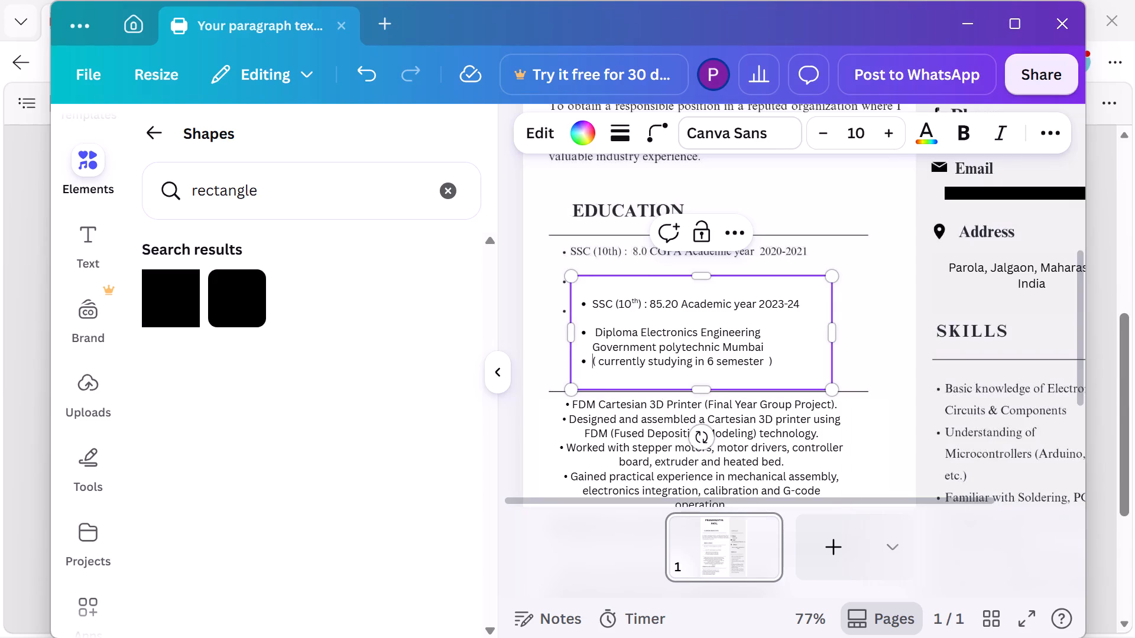
key(BackSpace)
key(space)
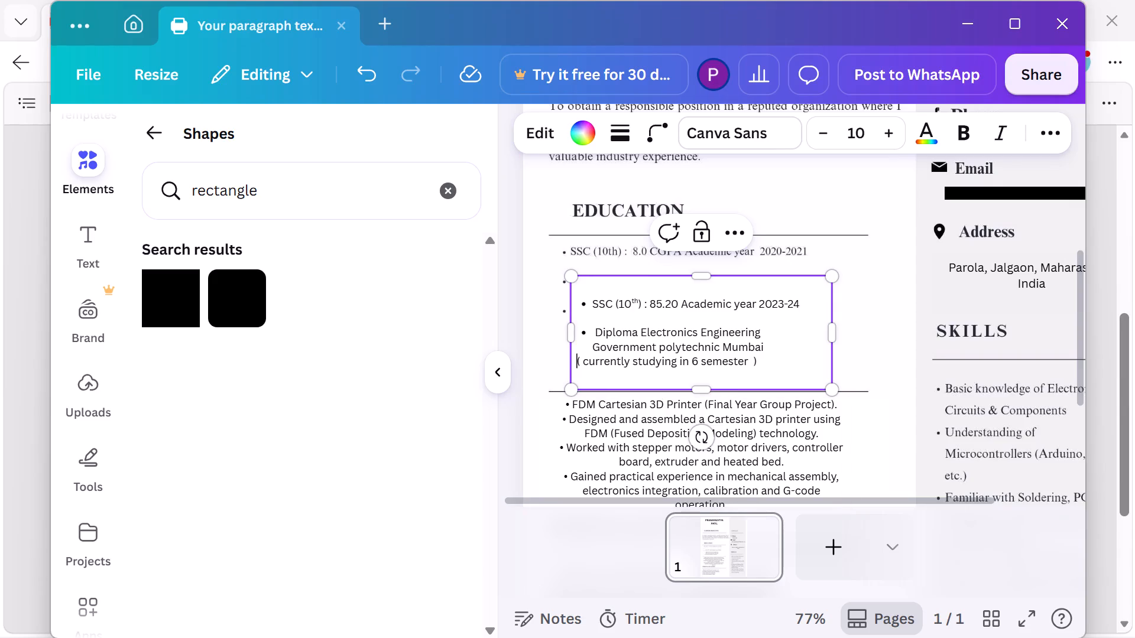
key(space)
key(space)
key(space)
key(space)
key(space)
key(space)
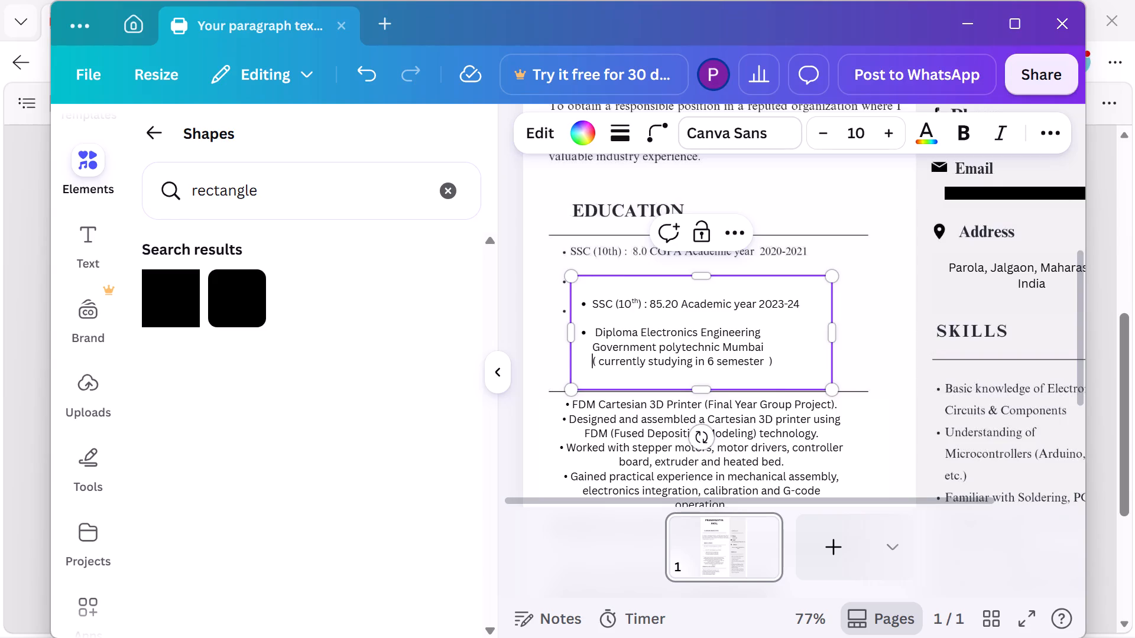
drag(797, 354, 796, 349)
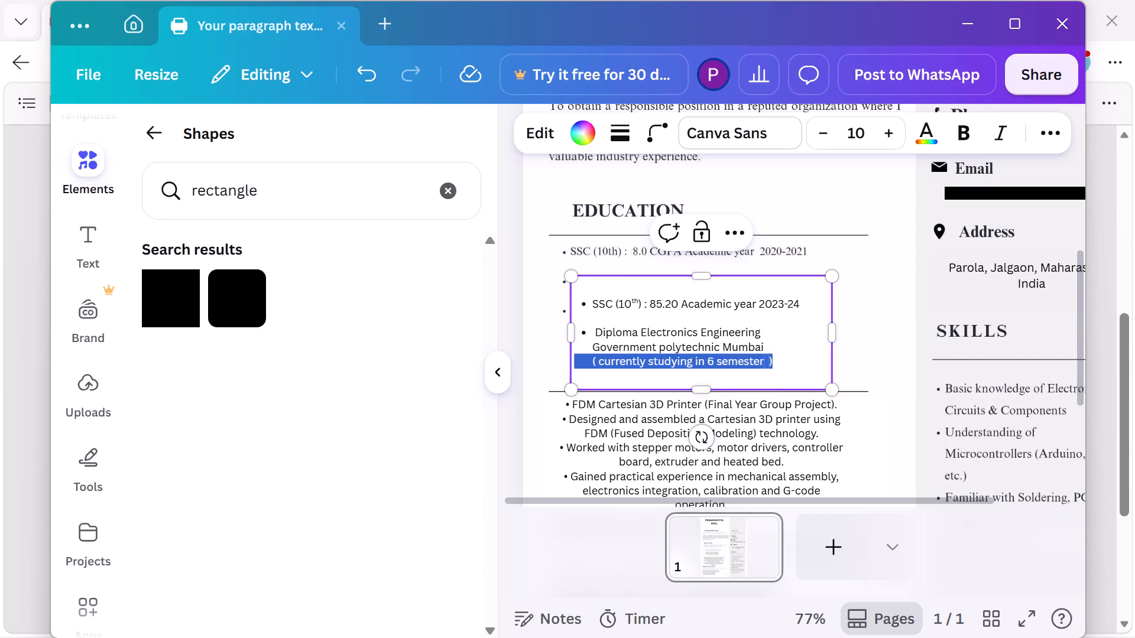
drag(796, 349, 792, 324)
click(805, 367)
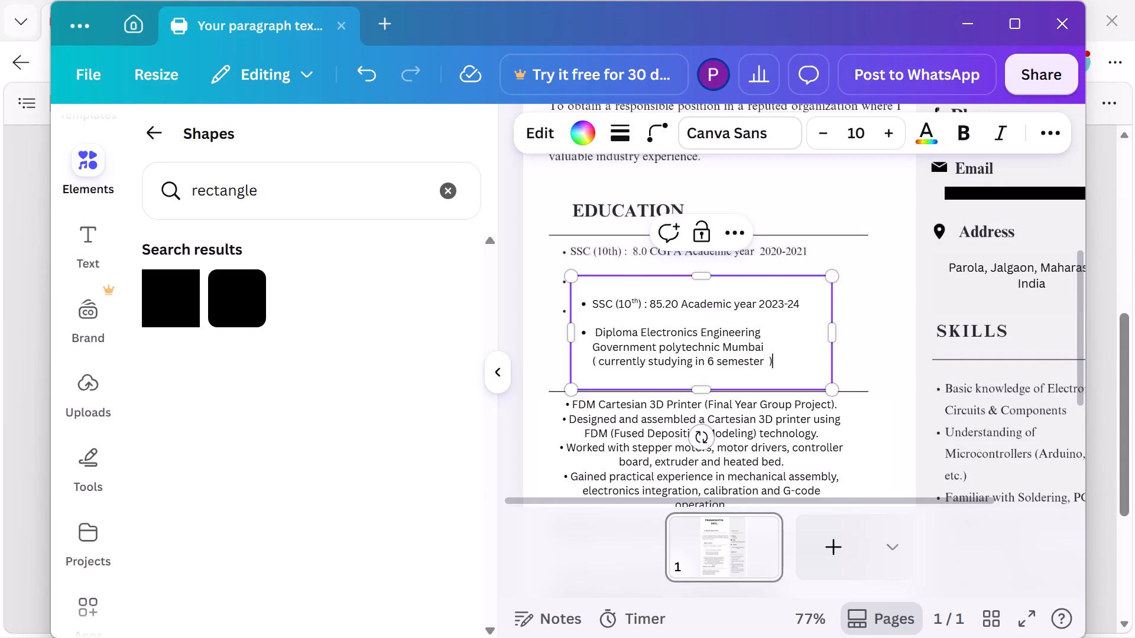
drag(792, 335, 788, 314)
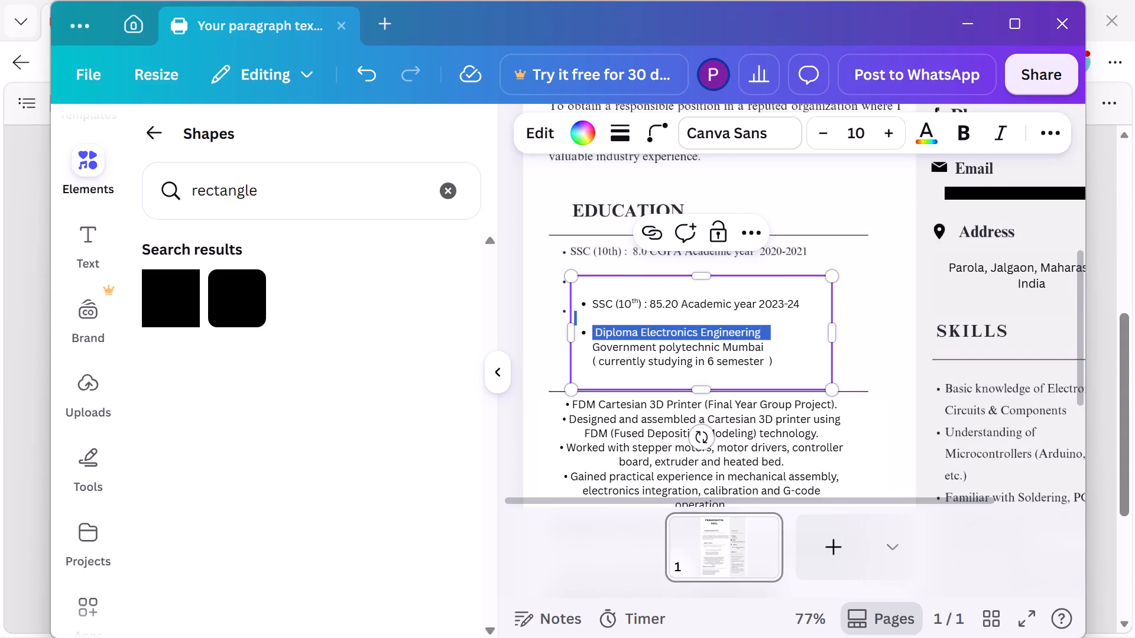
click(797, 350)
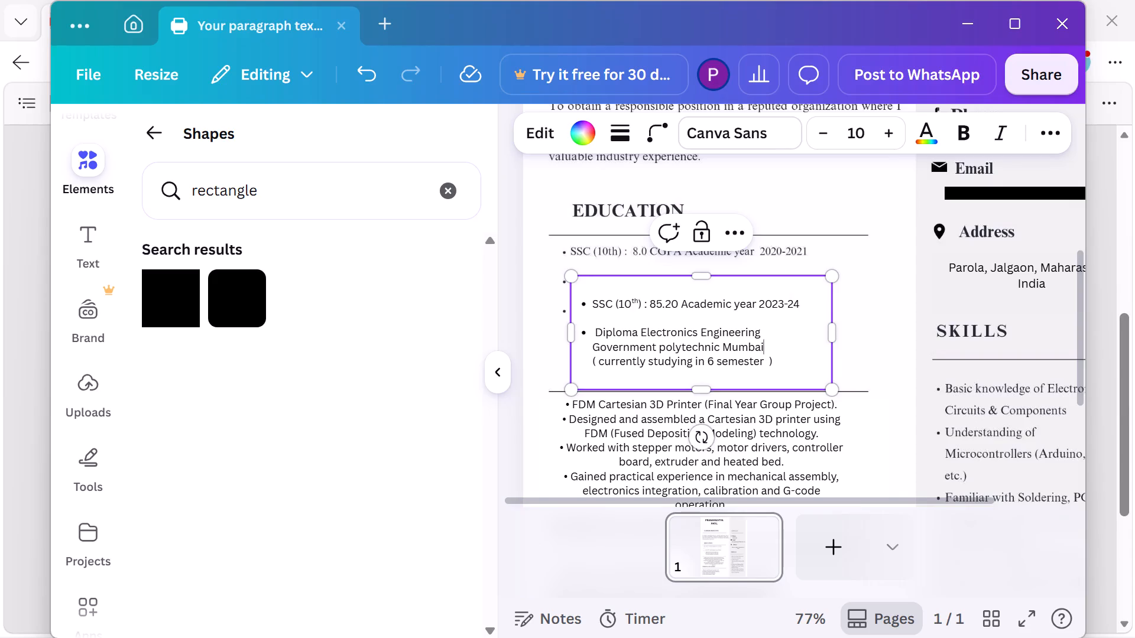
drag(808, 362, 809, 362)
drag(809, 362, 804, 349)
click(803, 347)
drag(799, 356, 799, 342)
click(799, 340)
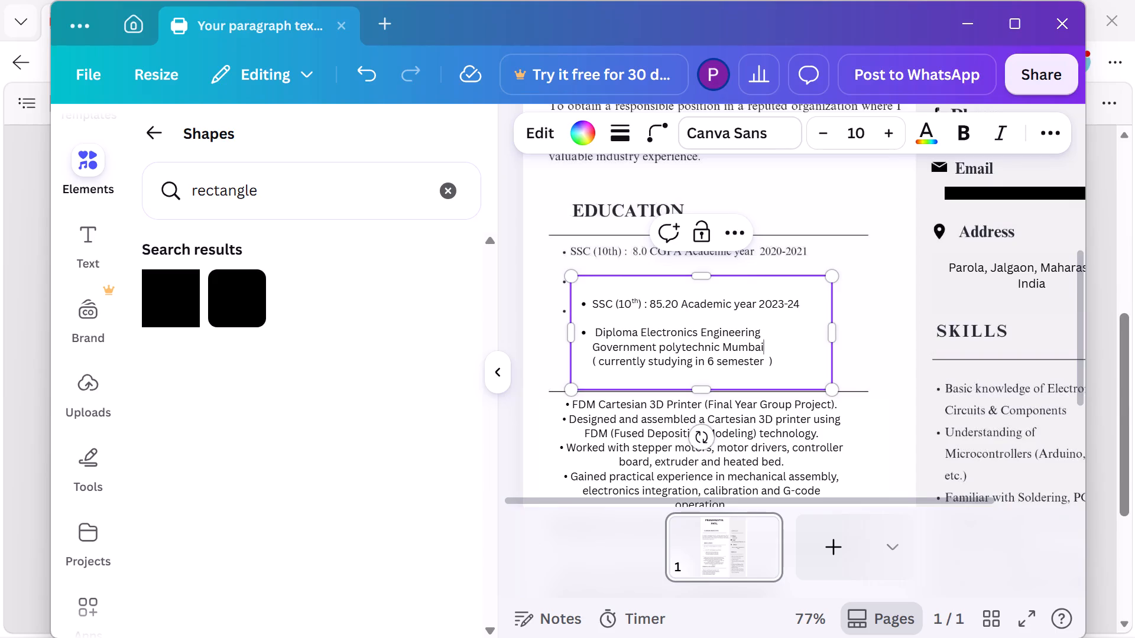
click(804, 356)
Move the education rectangle up and slightly left so it covers the original SSC line and uncovers the PROJECT heading.
click(862, 341)
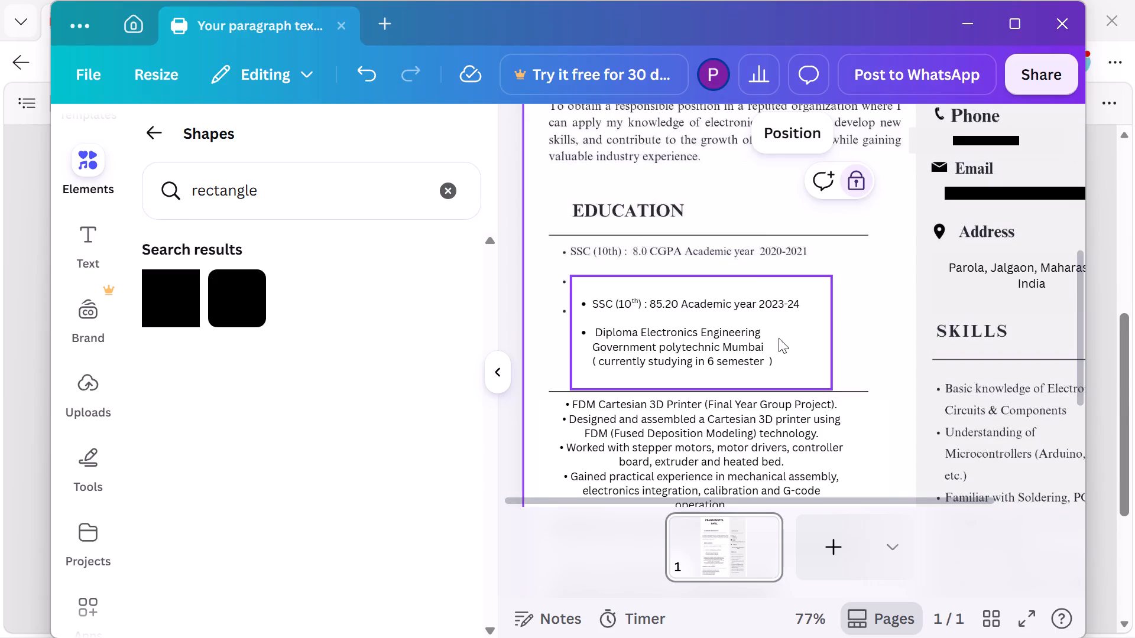
drag(797, 329, 787, 292)
click(862, 317)
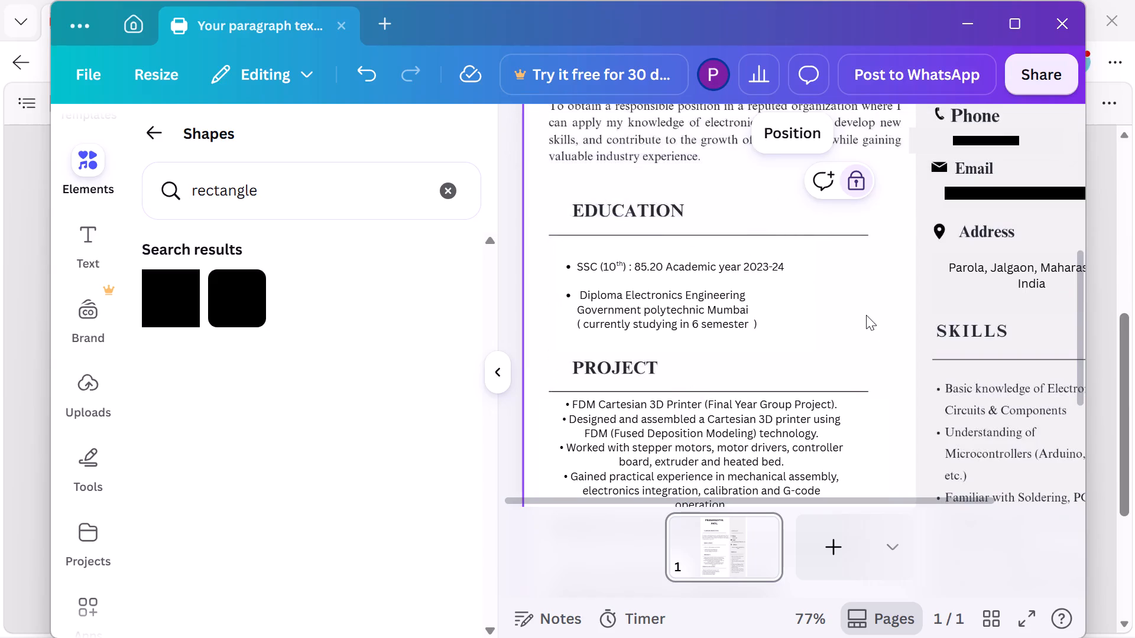
Review the retyped Education entries together with the Career Objective and Project sections around them.
scroll(866, 315, up, 2)
scroll(866, 315, down, 1)
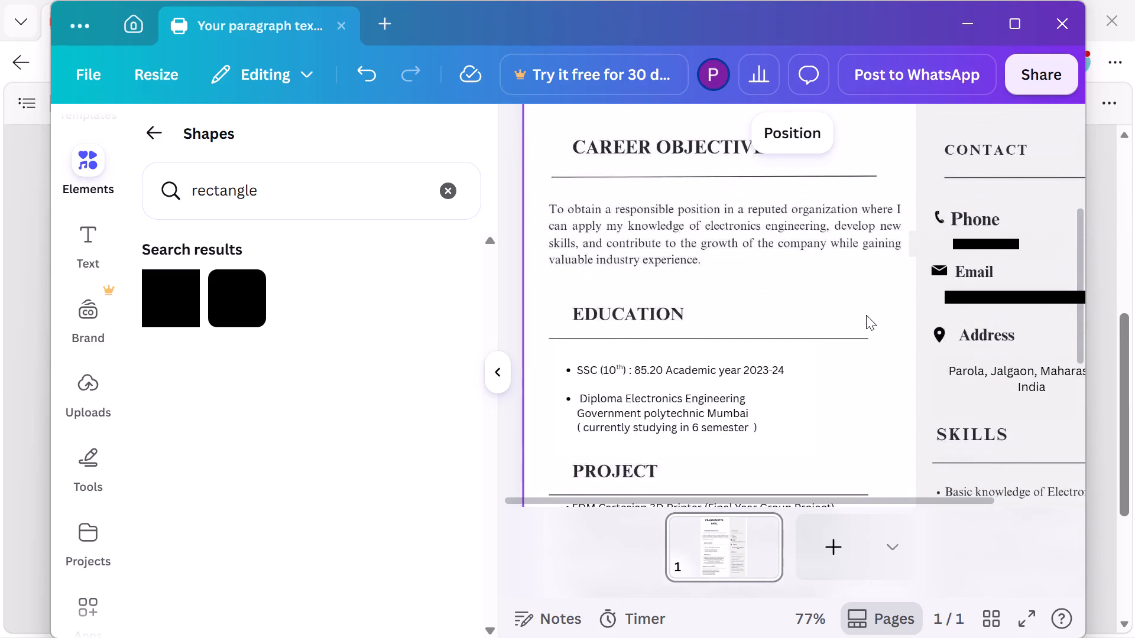
scroll(866, 315, down, 1)
scroll(866, 315, up, 3)
scroll(866, 315, down, 2)
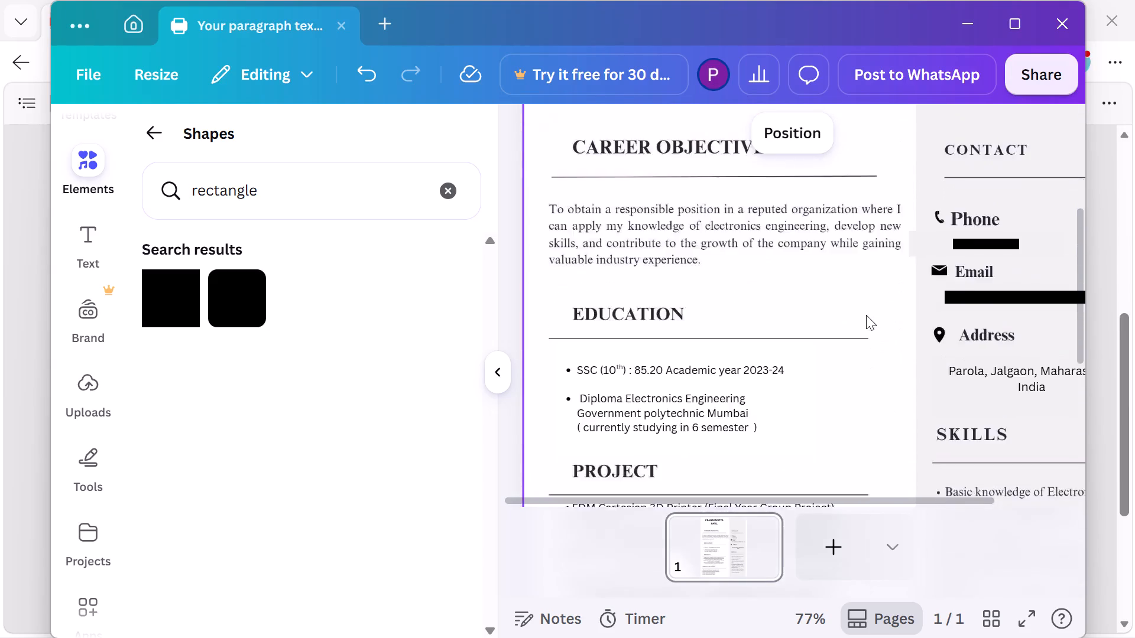
Widen the bulleted project description text box under the PROJECT heading to a width of about 11, extending its right edge.
scroll(866, 315, down, 2)
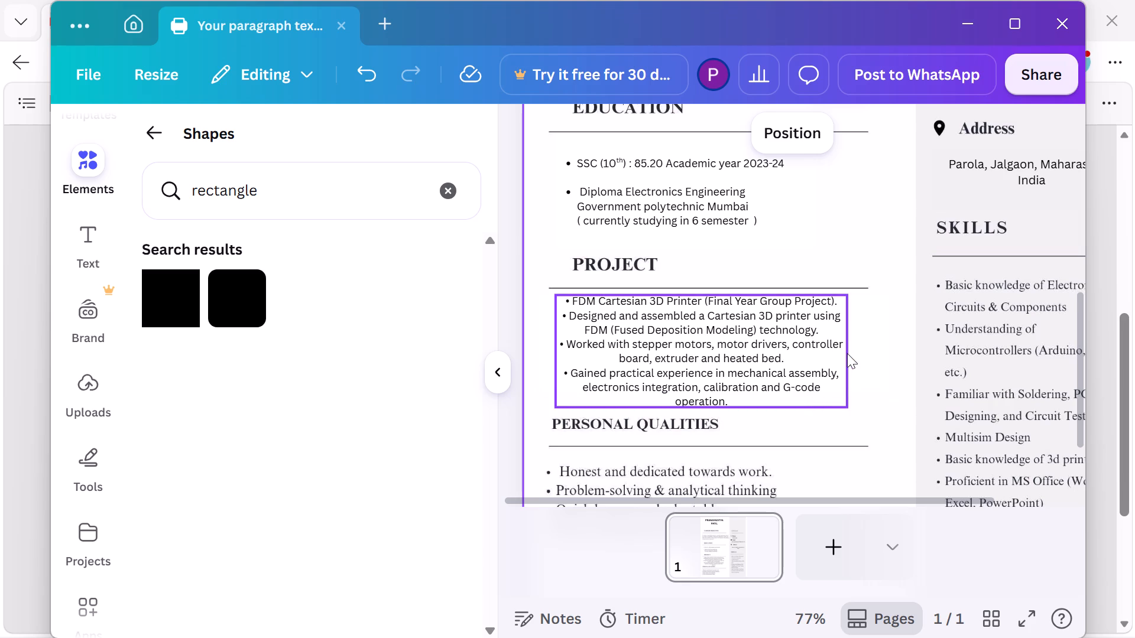
click(826, 357)
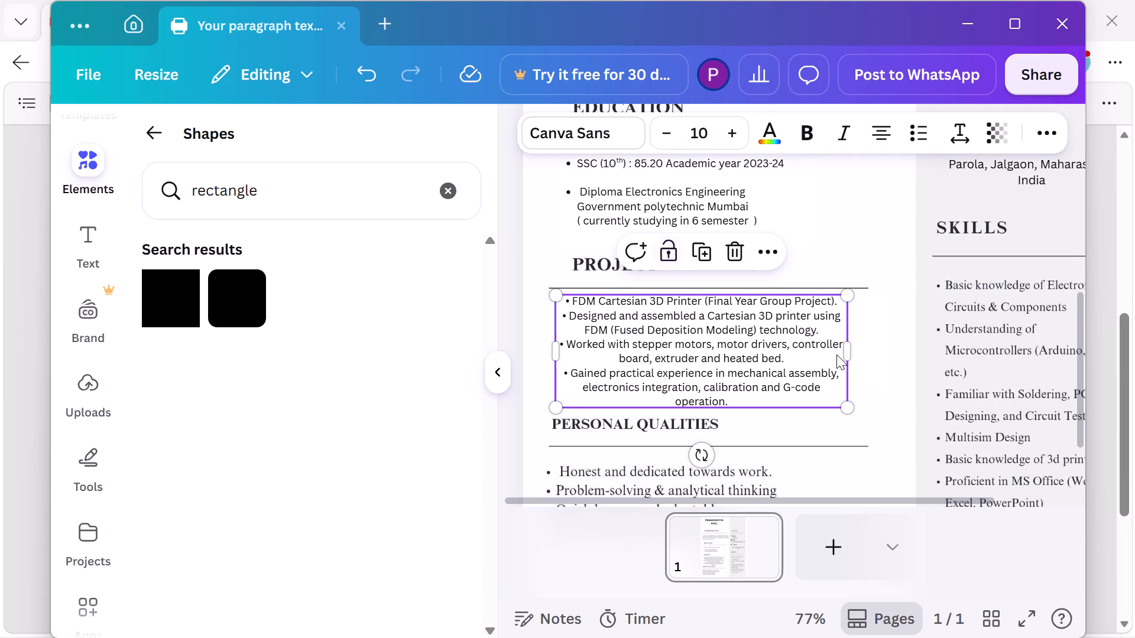
drag(848, 354, 868, 351)
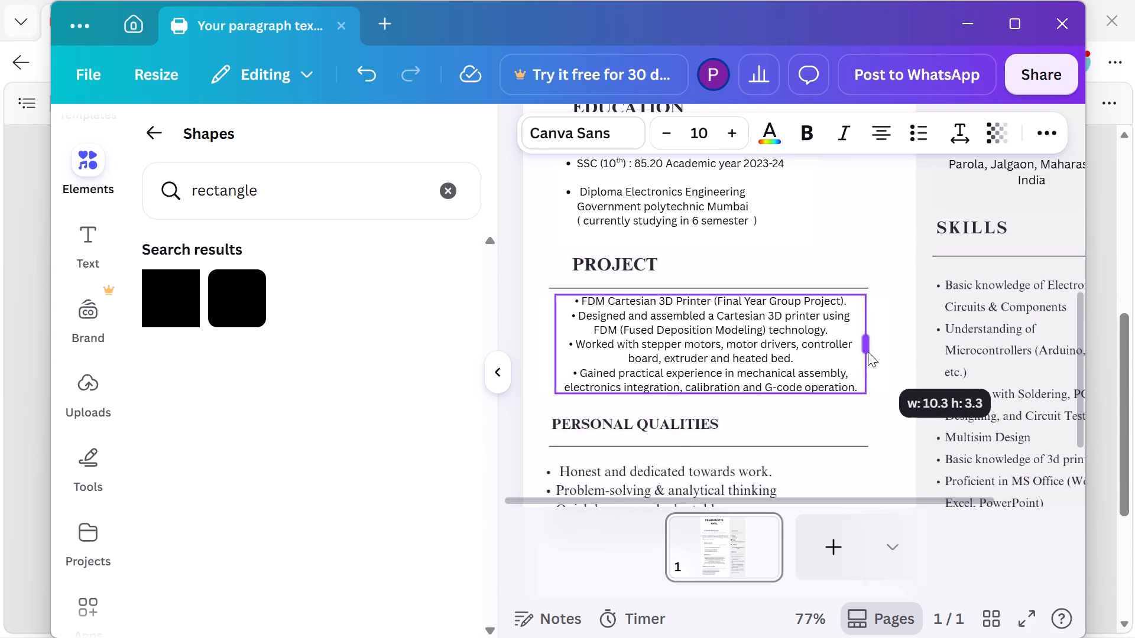
drag(868, 351, 887, 351)
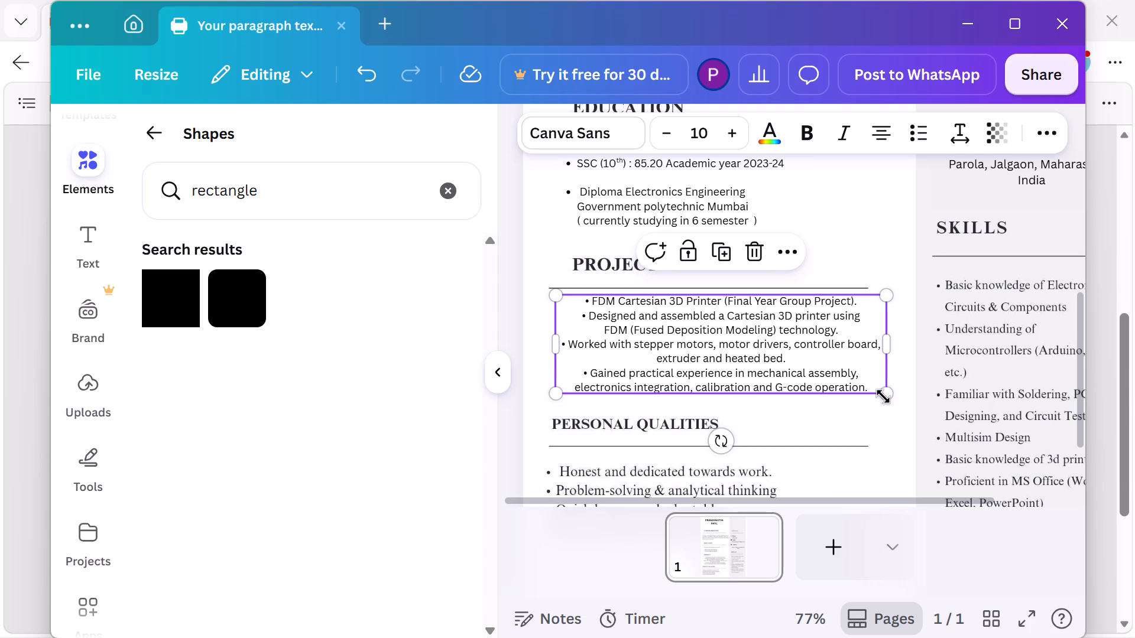
drag(884, 396, 889, 409)
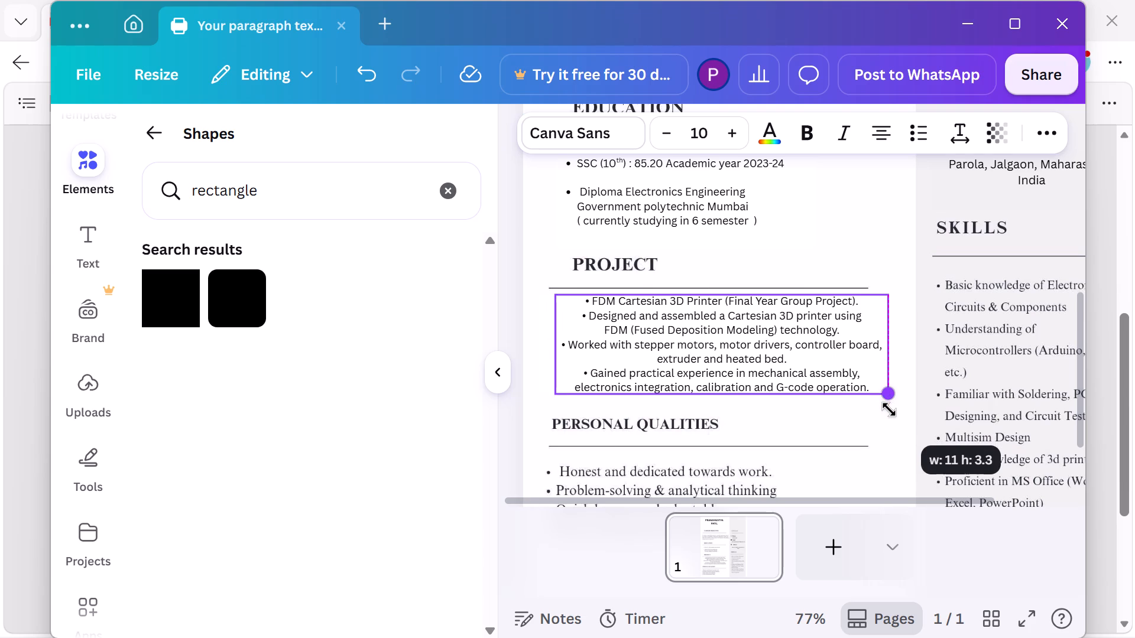
drag(889, 409, 880, 422)
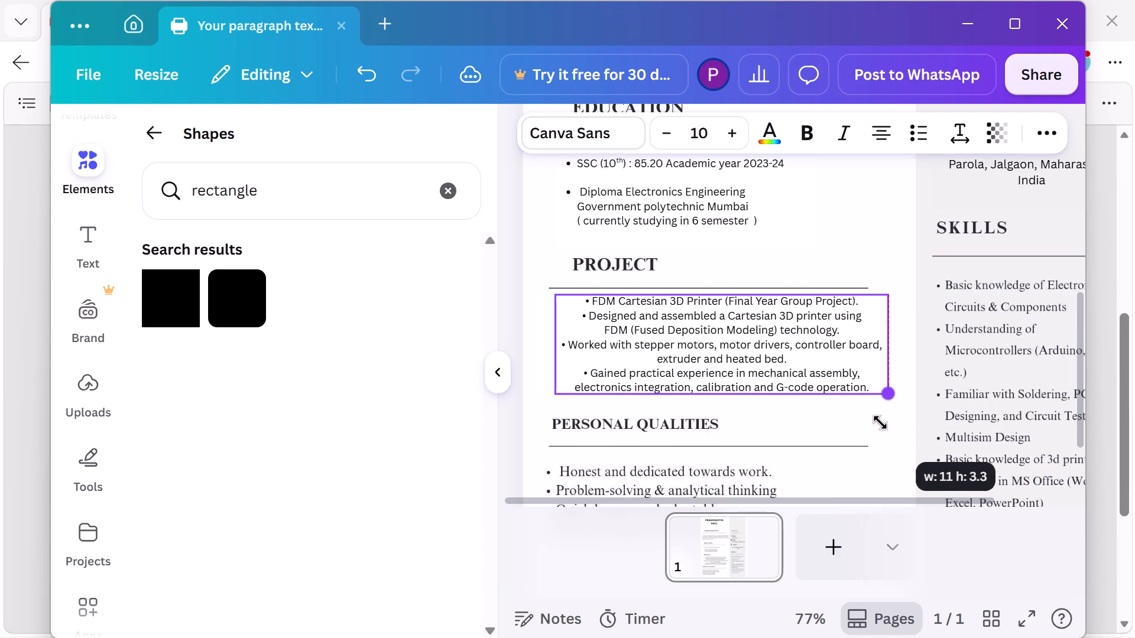
drag(880, 422, 878, 420)
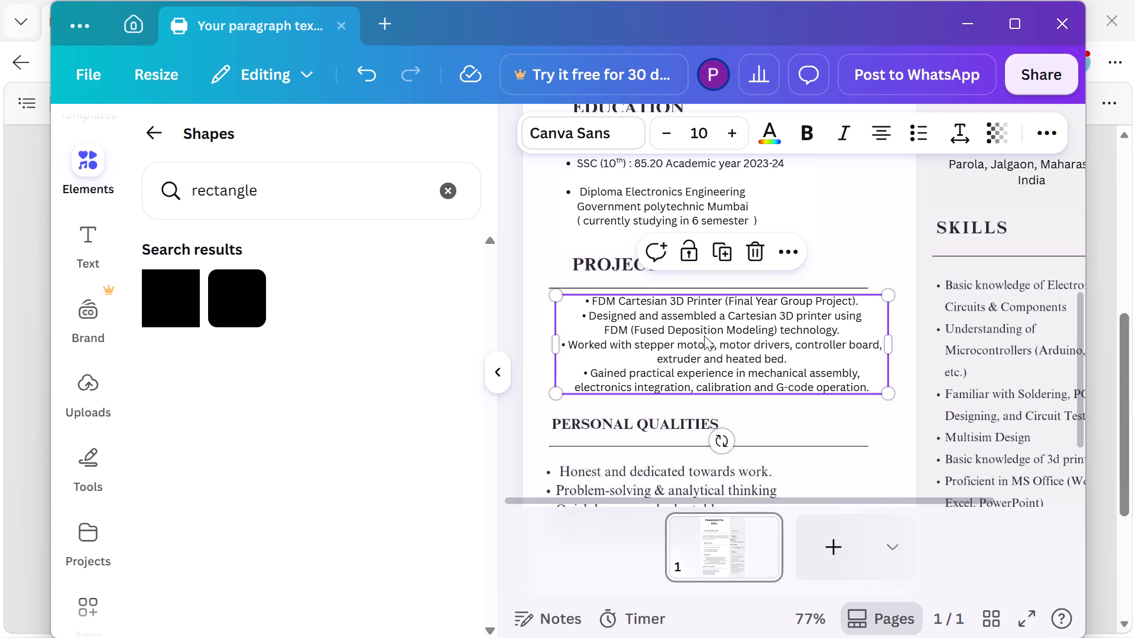
Move the project description text box slightly down and left, between the PROJECT divider line and the PERSONAL QUALITIES heading.
drag(706, 339, 703, 340)
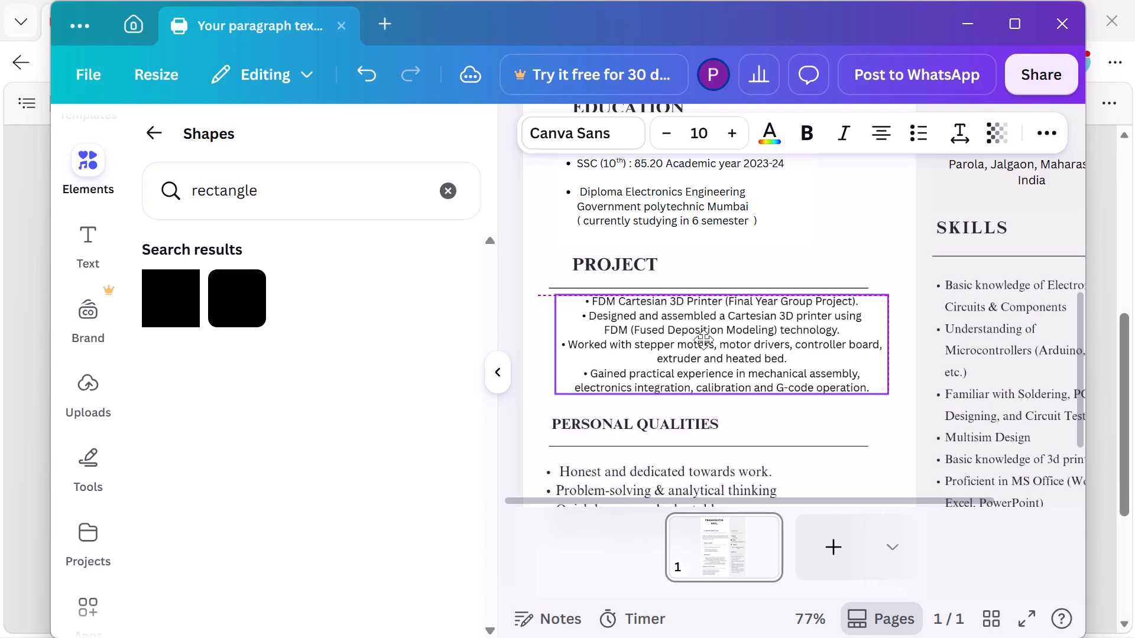
drag(703, 340, 701, 346)
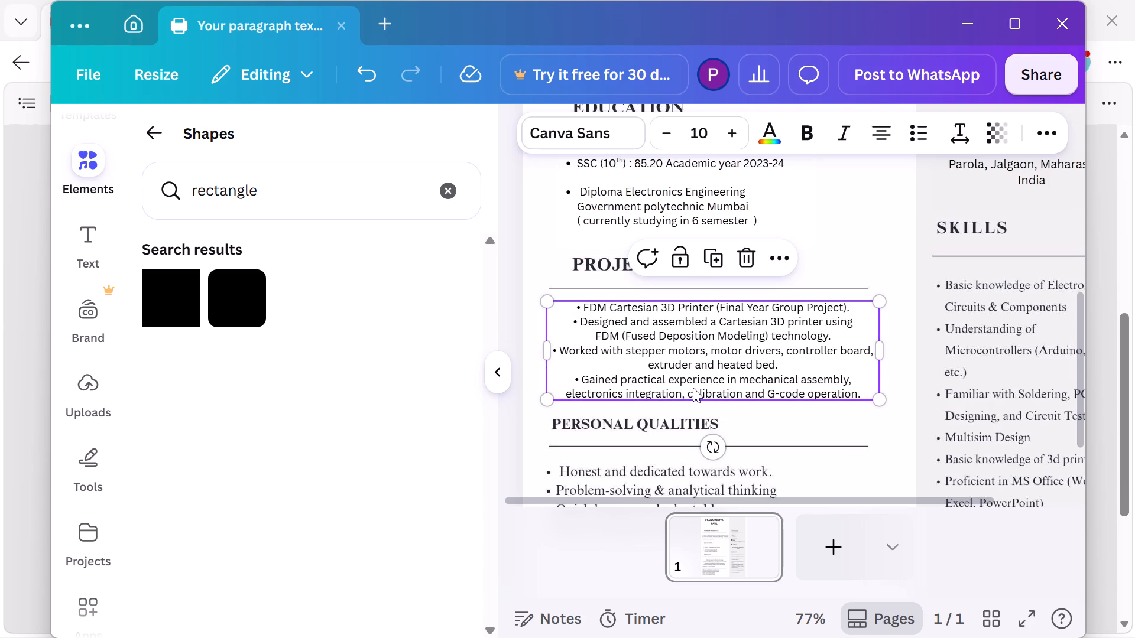
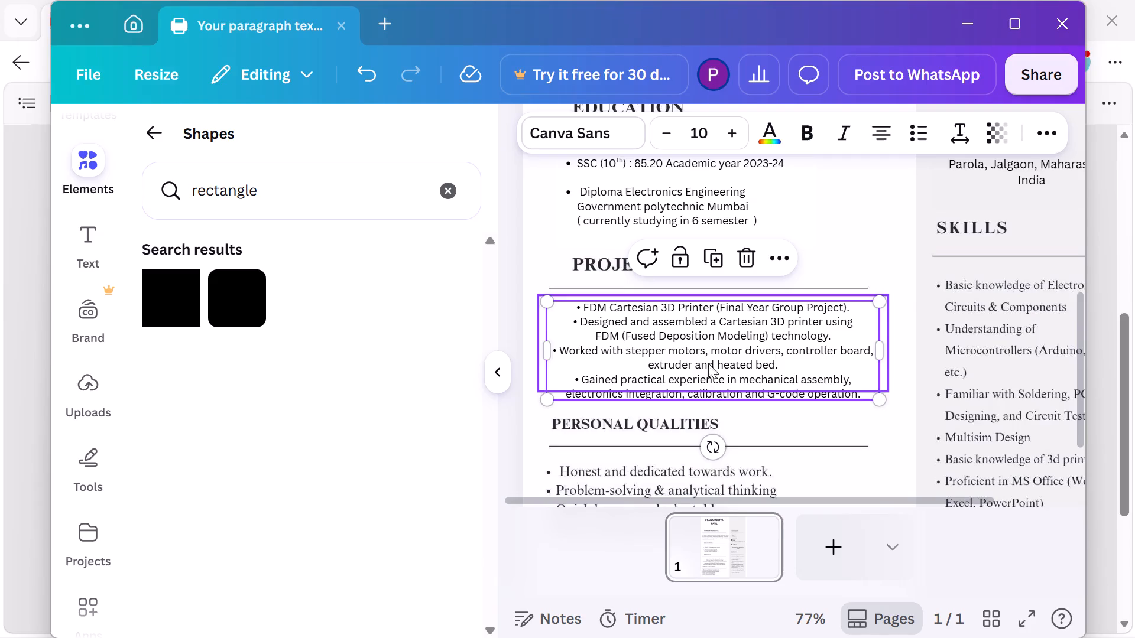
Review the résumé's main column from the Career Objective through Education and Project to the Personal Qualities section.
click(796, 429)
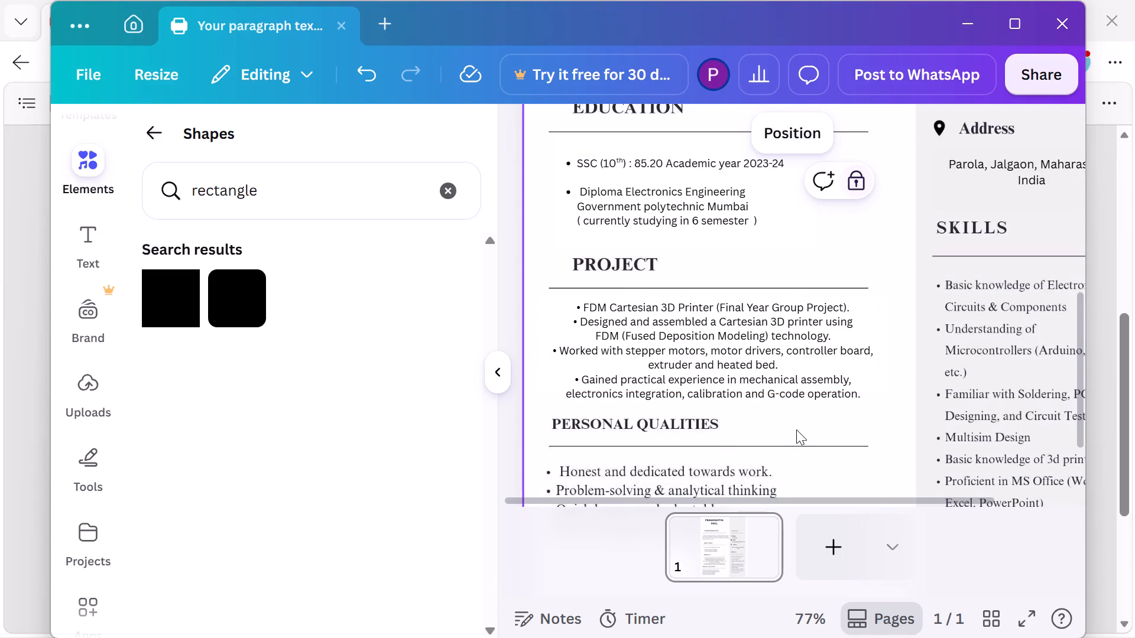
scroll(800, 425, up, 1)
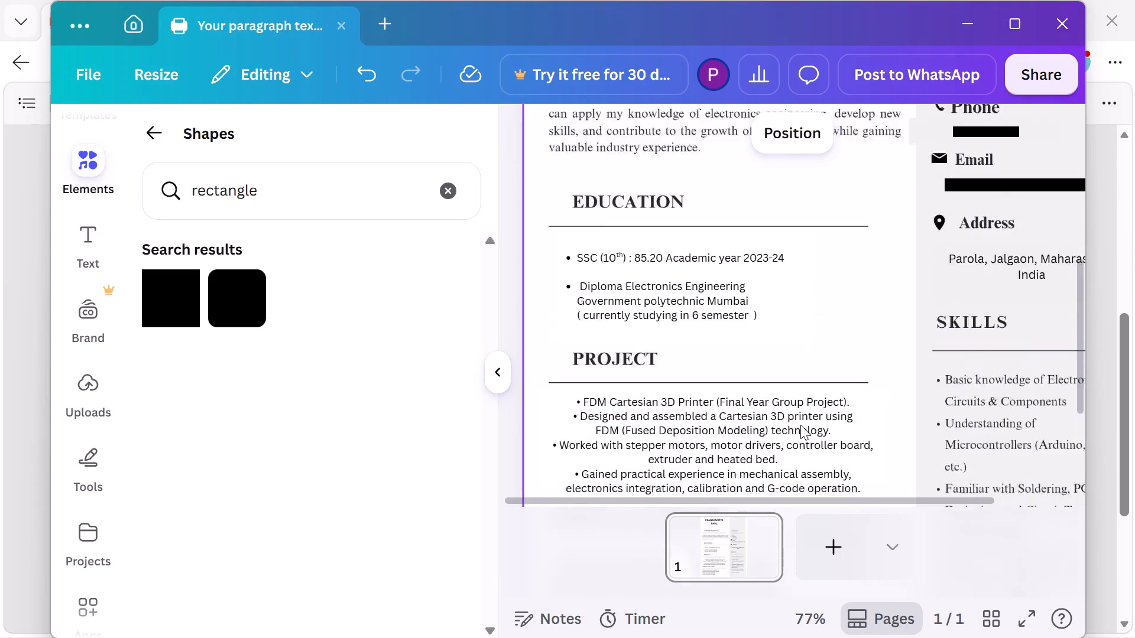
scroll(800, 425, up, 1)
scroll(802, 422, down, 3)
scroll(802, 422, up, 3)
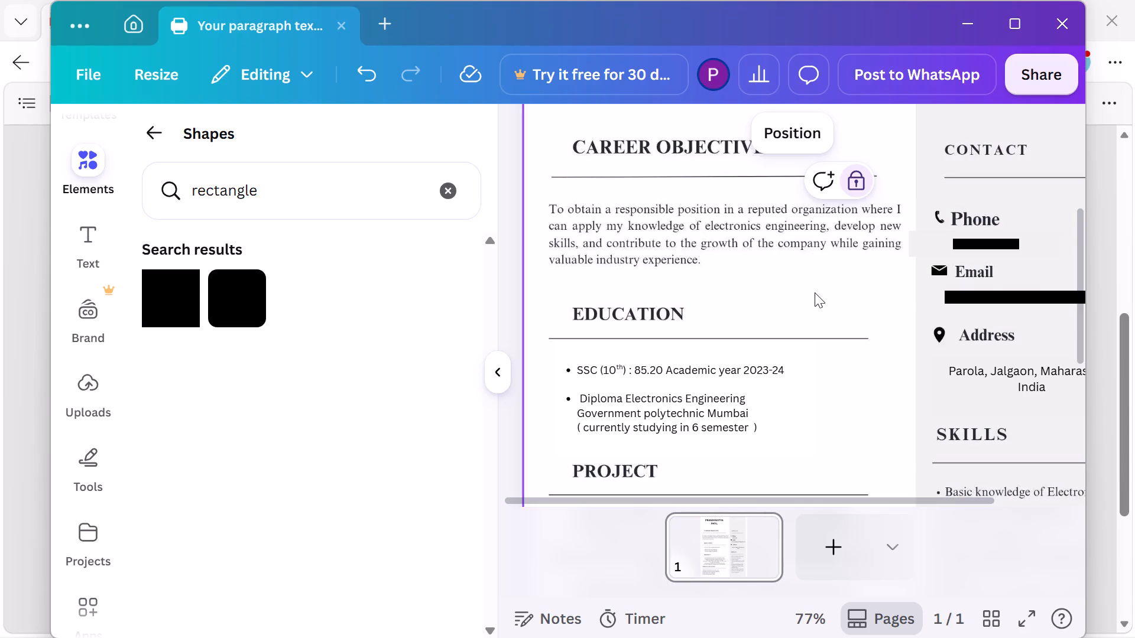
click(685, 239)
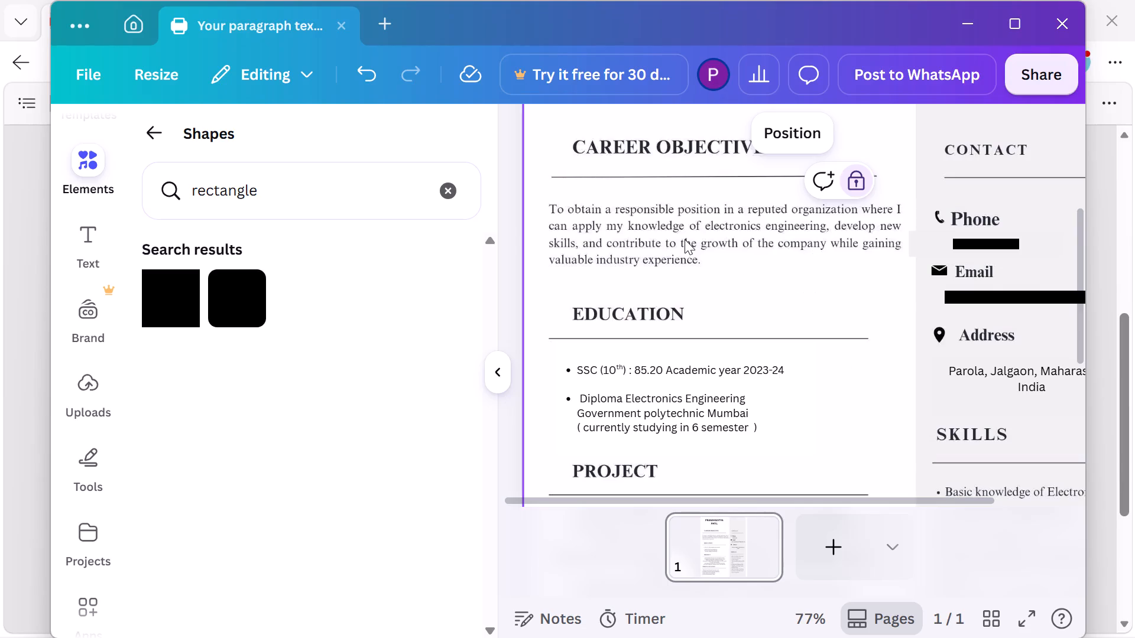
click(685, 239)
click(670, 235)
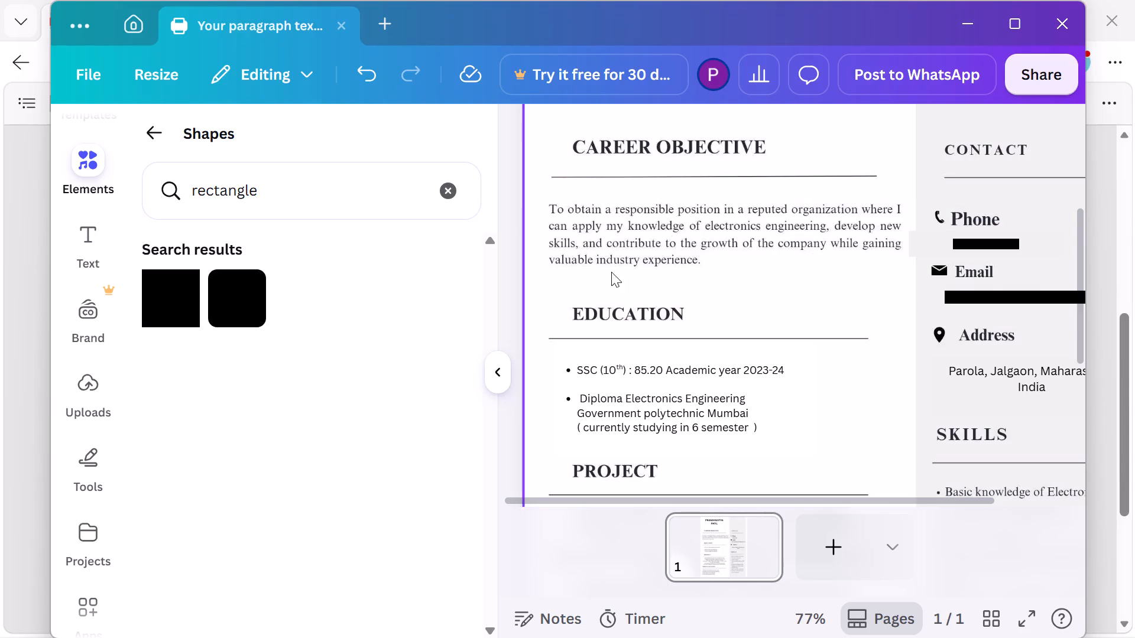
scroll(796, 344, down, 2)
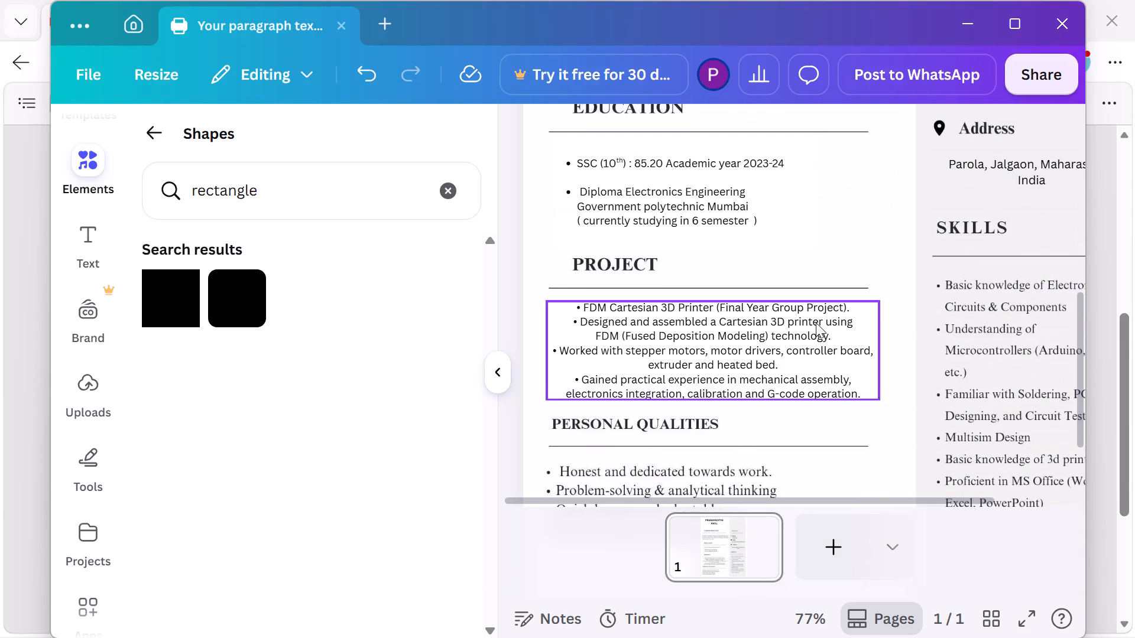
scroll(815, 359, down, 1)
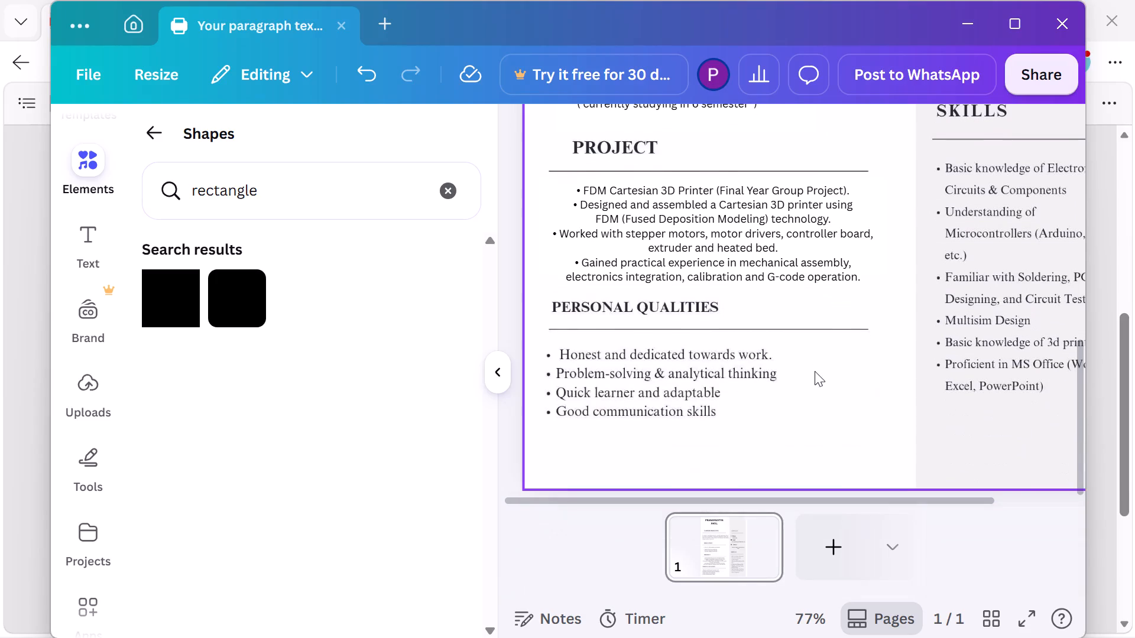
scroll(818, 347, up, 1)
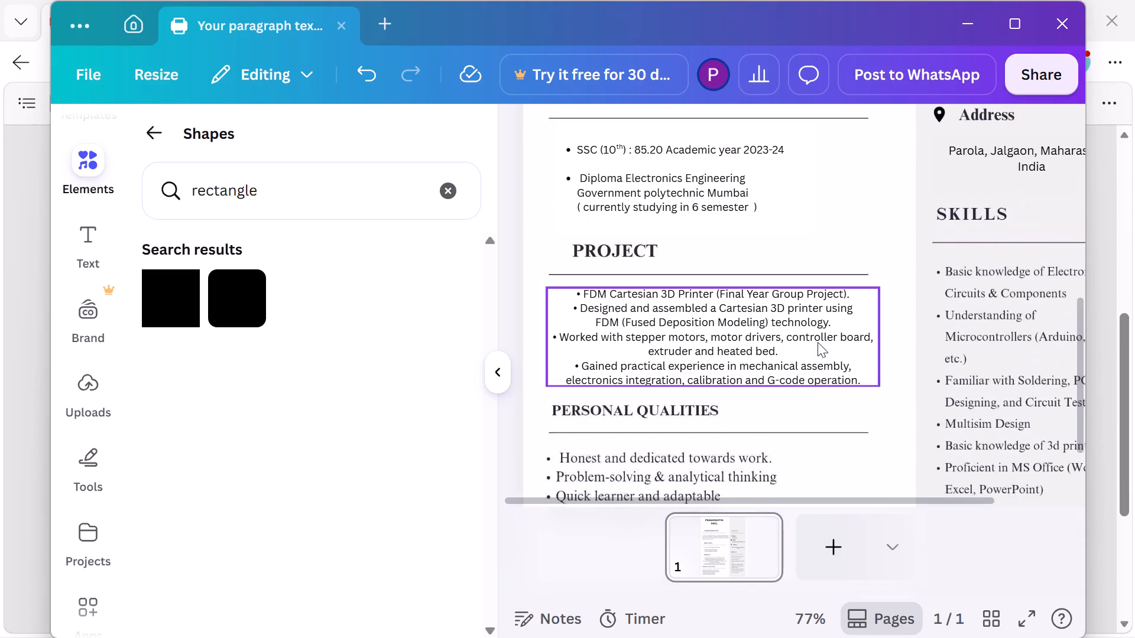
scroll(818, 340, down, 1)
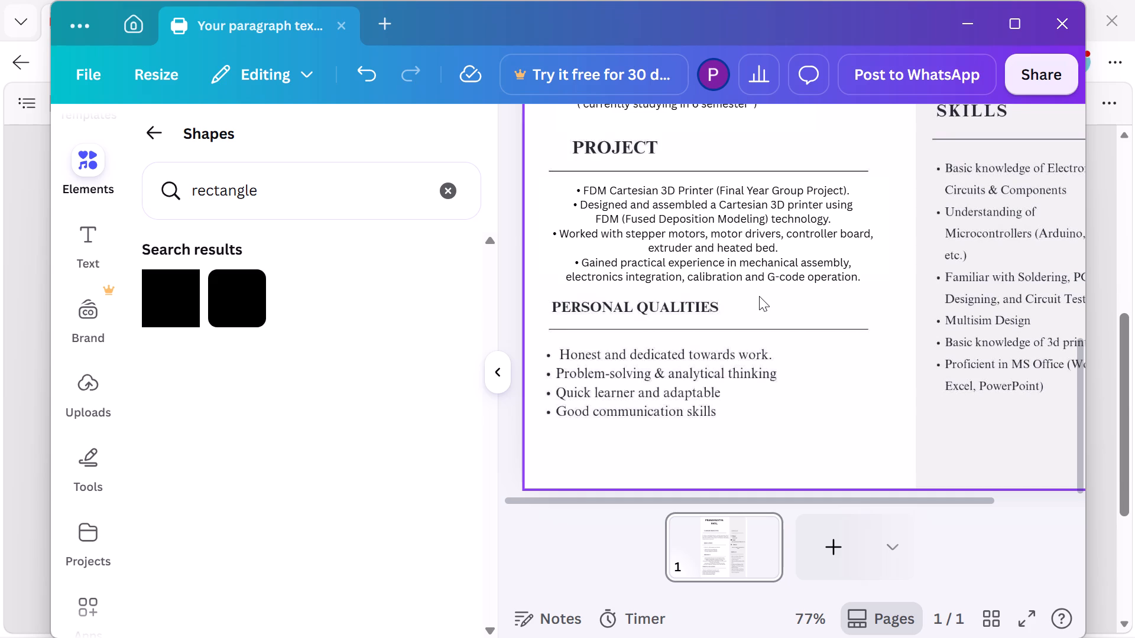
click(632, 369)
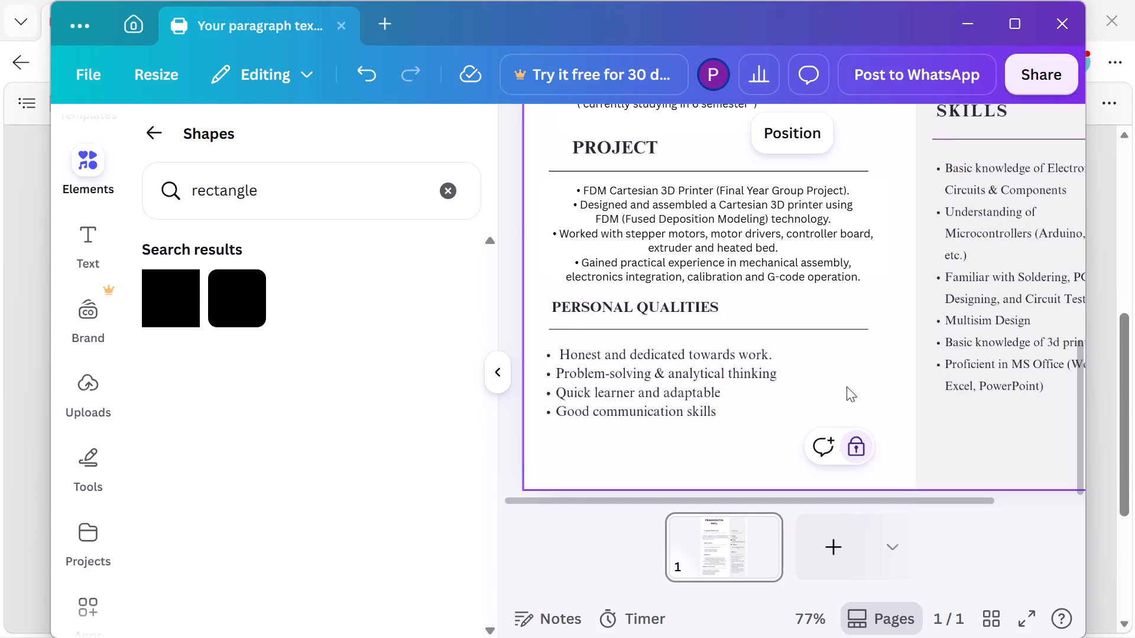
scroll(781, 377, up, 4)
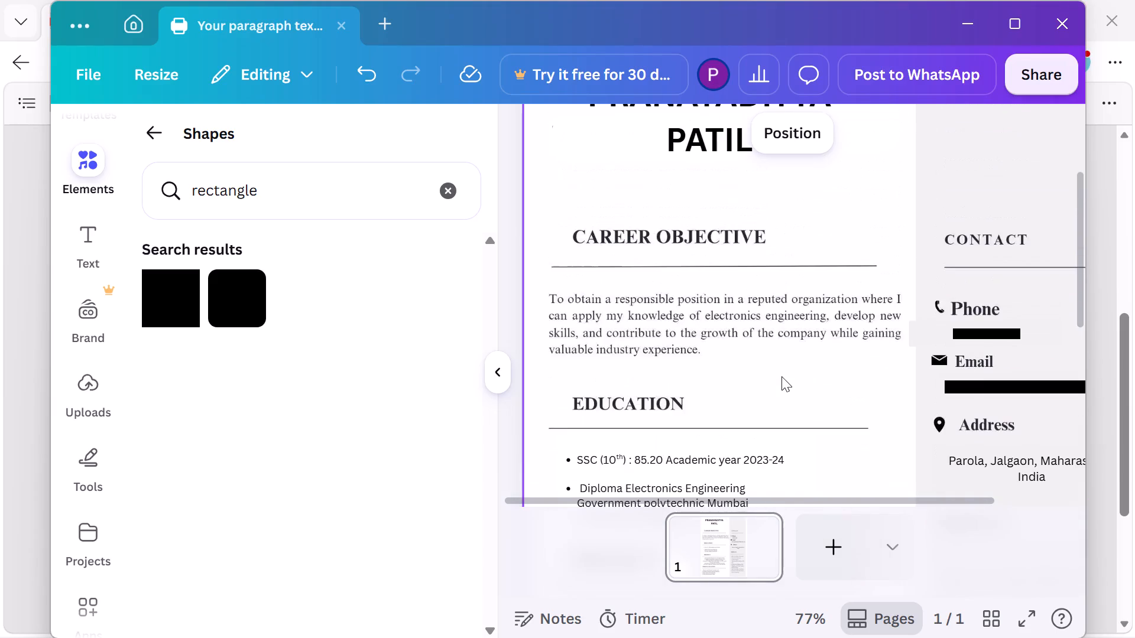
scroll(781, 376, down, 2)
scroll(842, 358, down, 1)
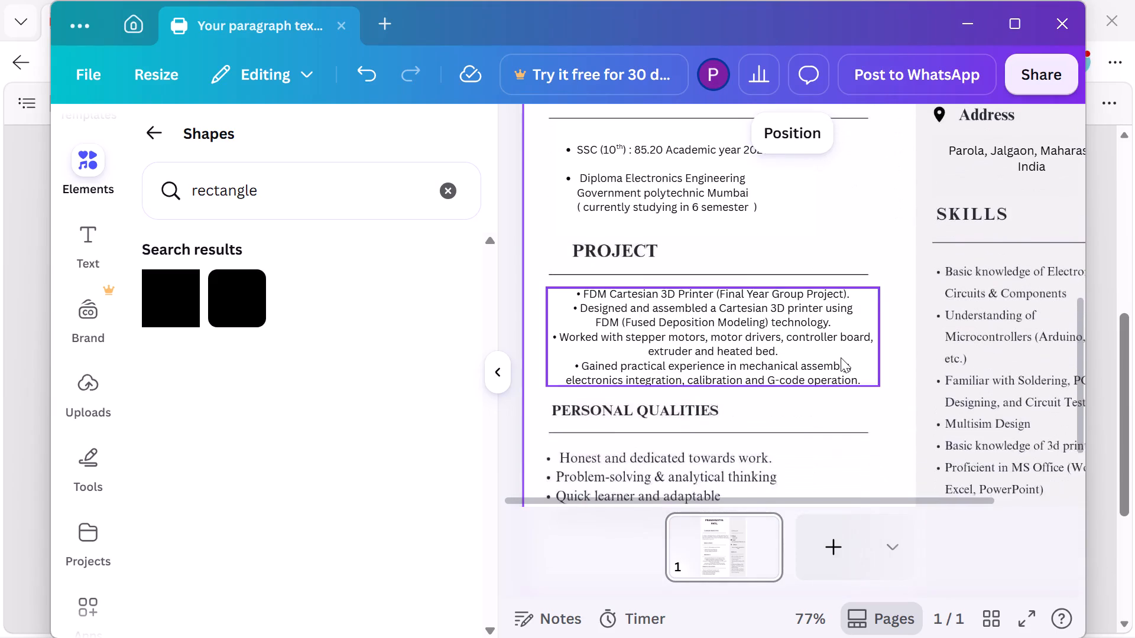
scroll(838, 357, down, 1)
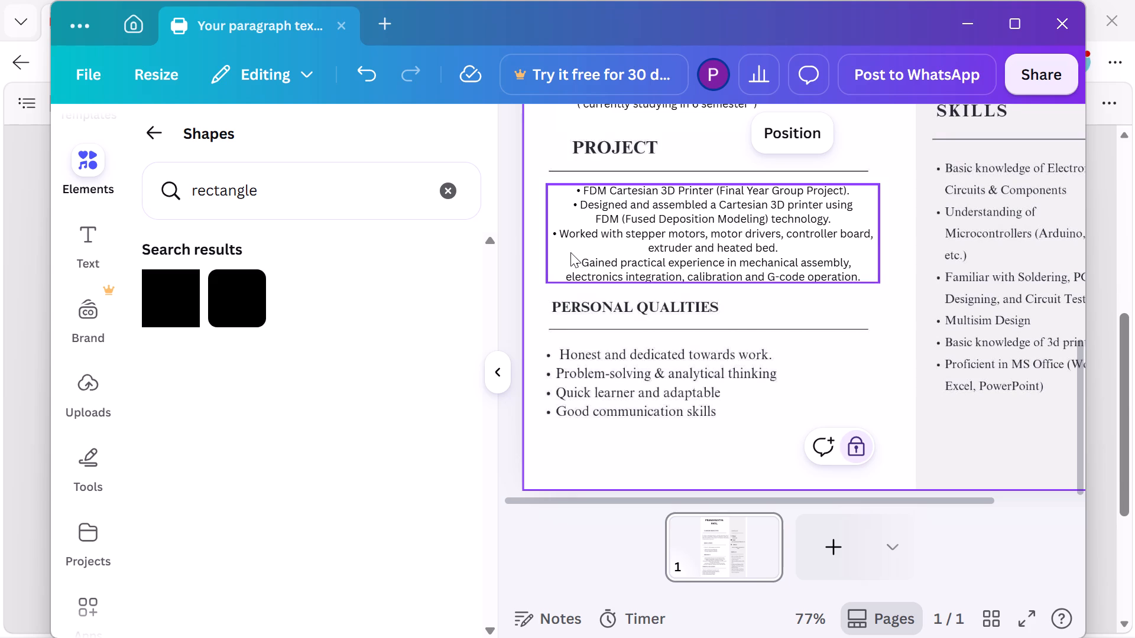
Apply bulleted list formatting to the project description text box under the PROJECT heading.
click(643, 207)
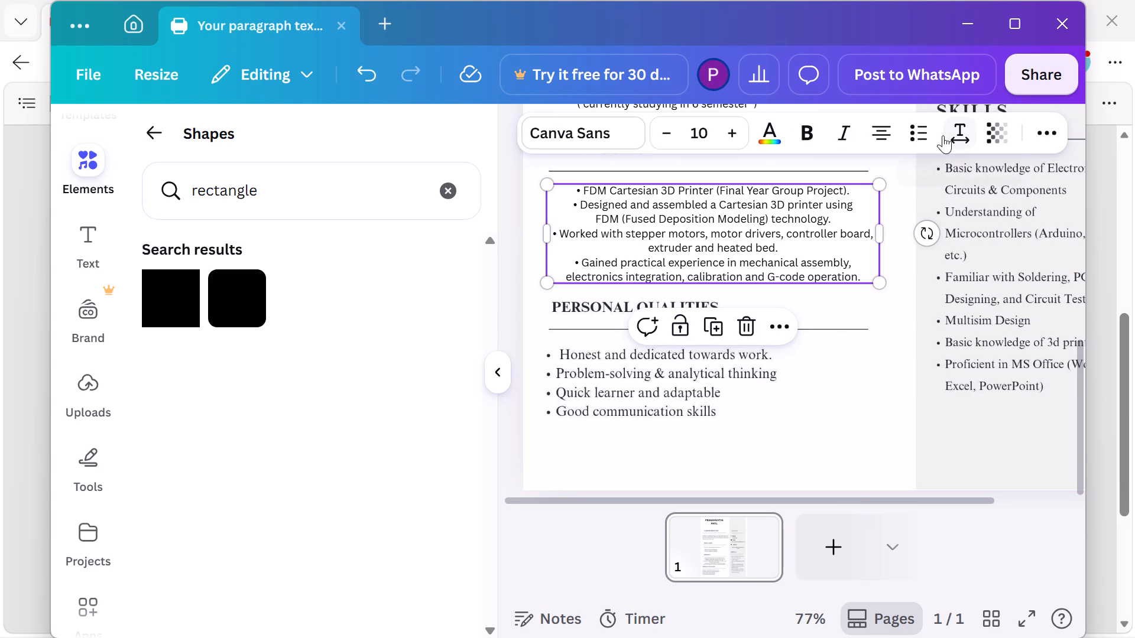
click(922, 129)
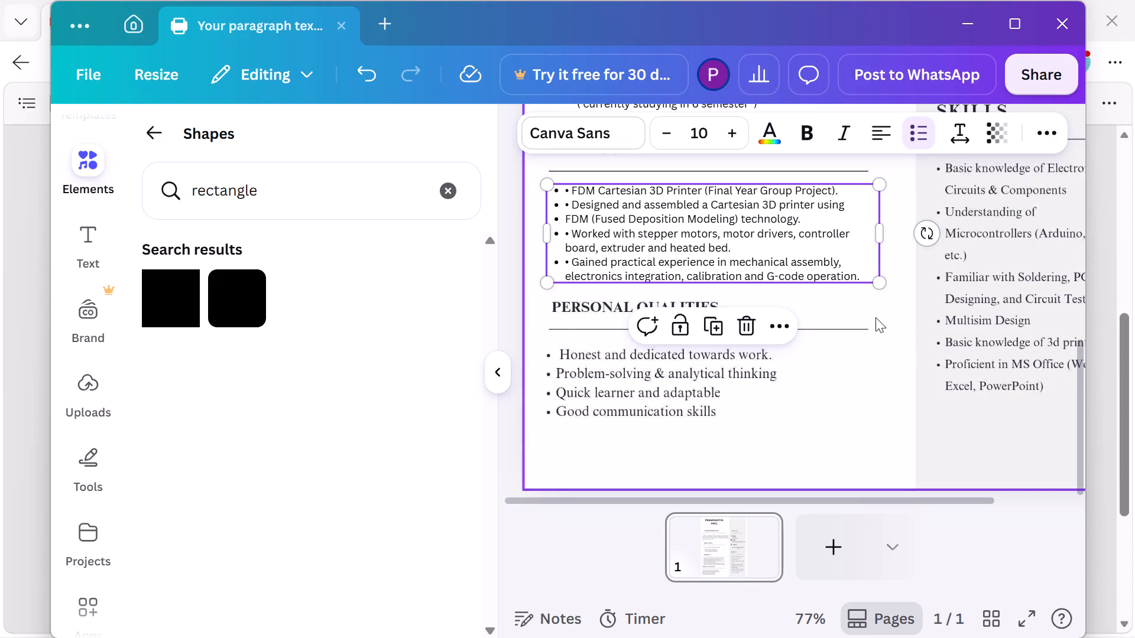
click(856, 295)
Delete the duplicate typed bullets before "FDM Cartesian 3D Printer" and "Designed and assembled" in the project description.
scroll(856, 302, up, 1)
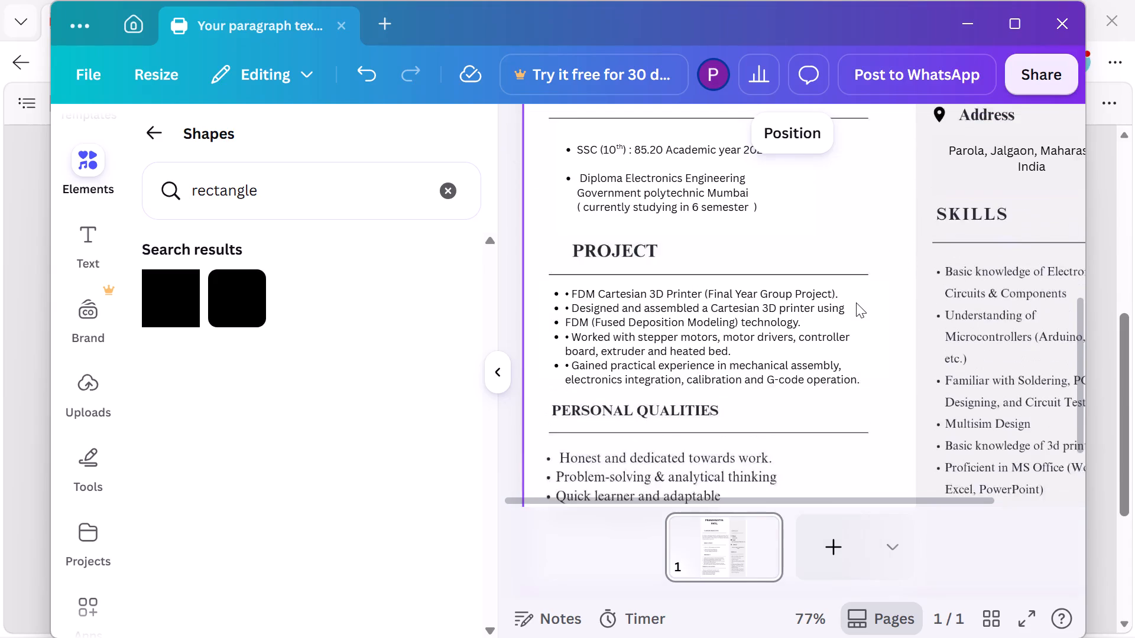
scroll(856, 302, up, 1)
scroll(856, 302, down, 2)
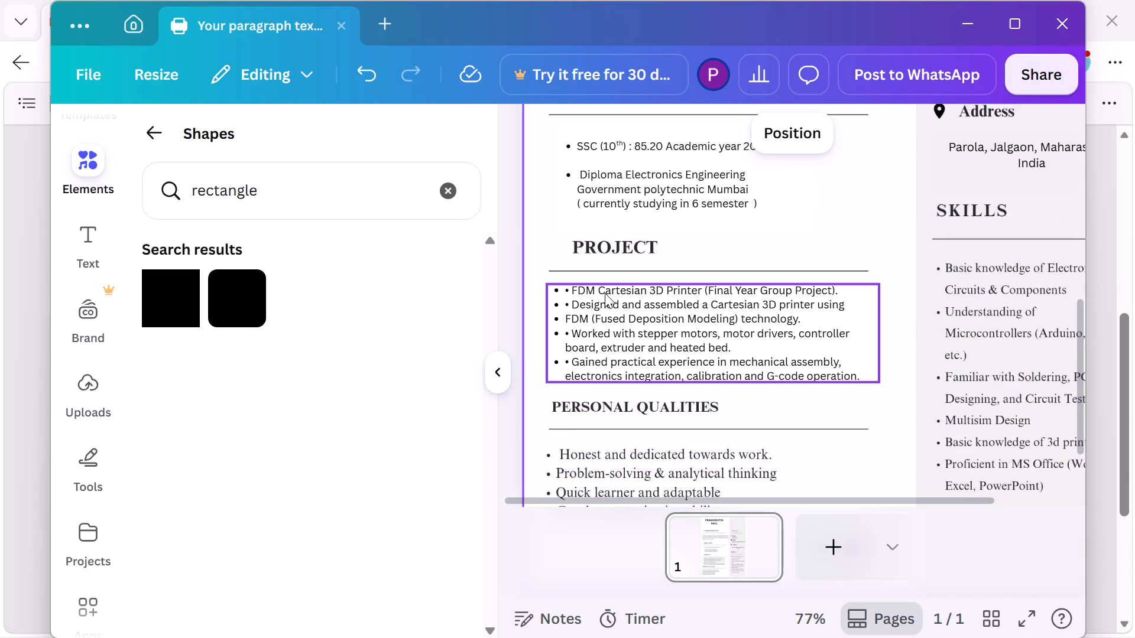
click(570, 292)
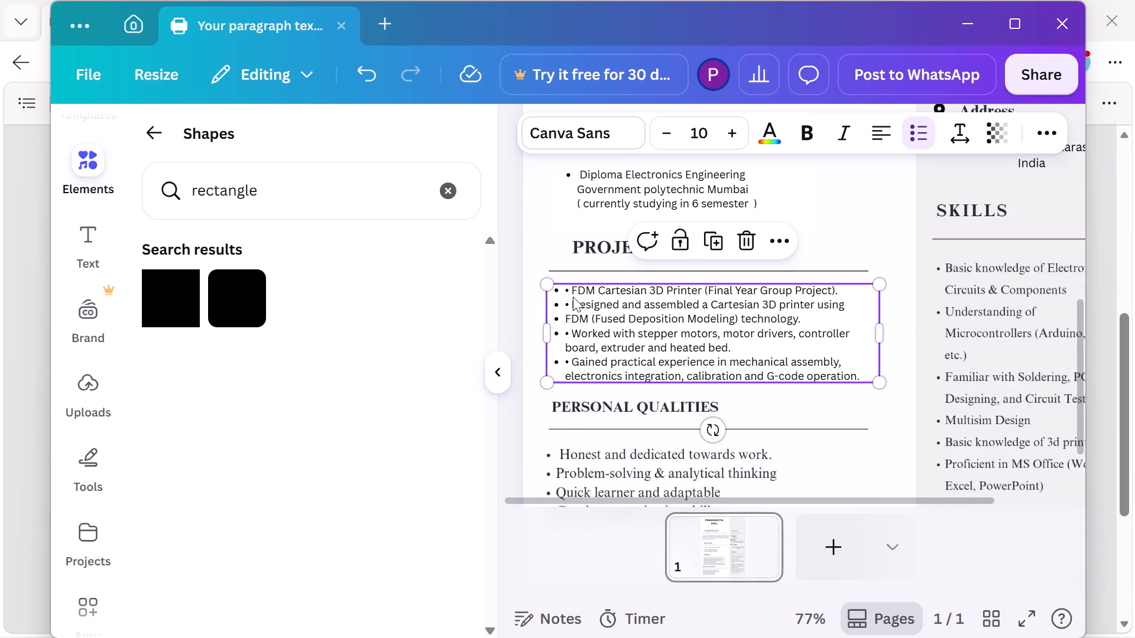
click(570, 294)
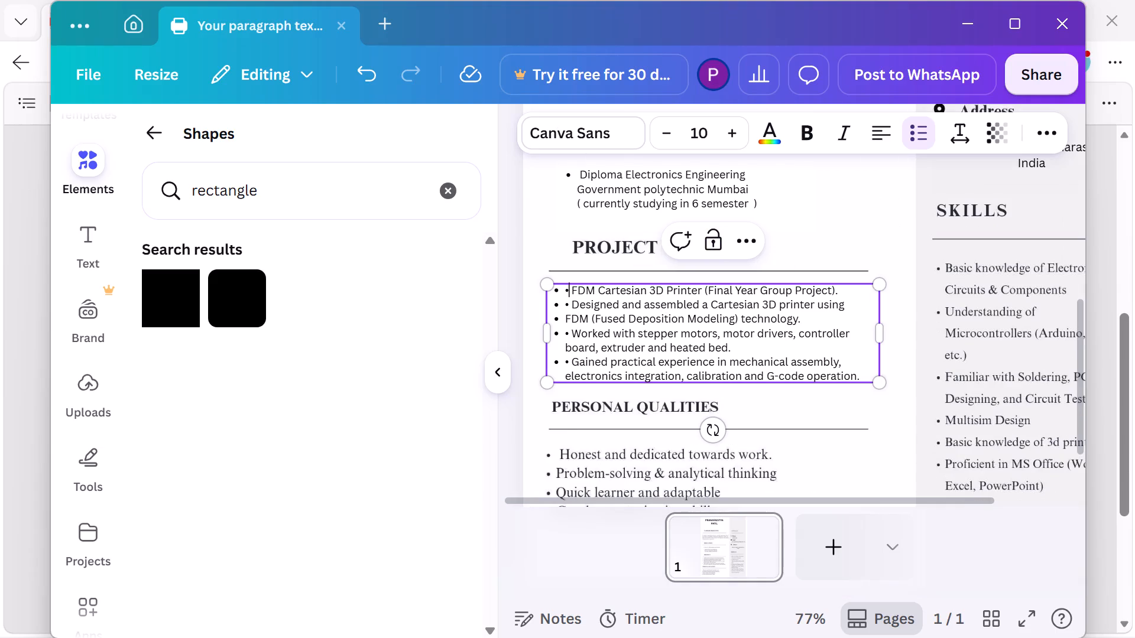
key(BackSpace)
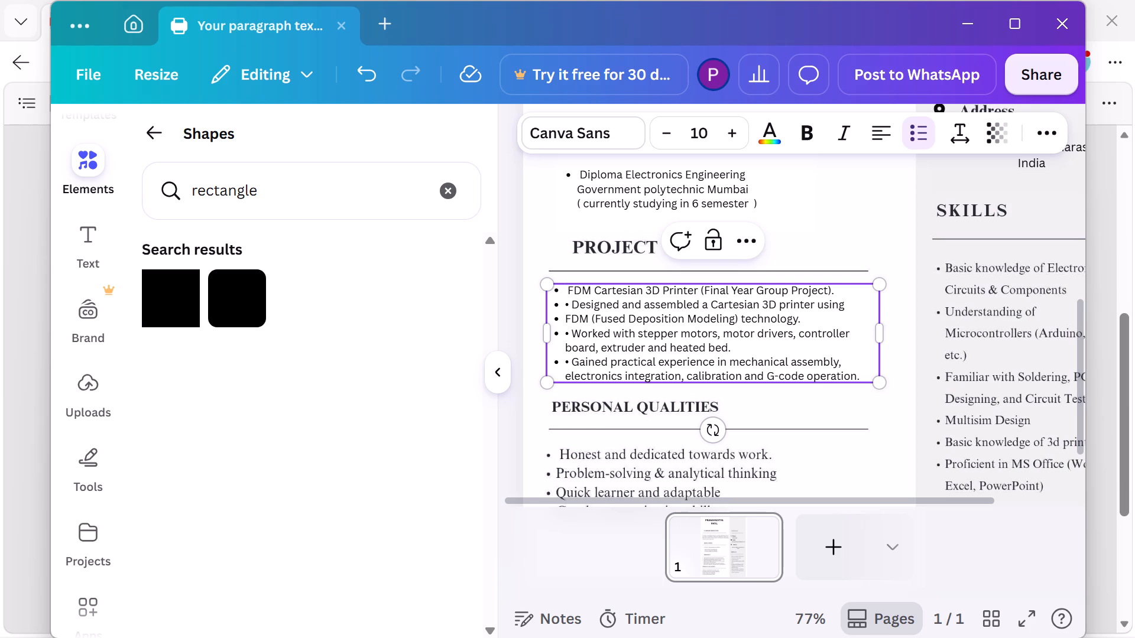
click(573, 305)
key(BackSpace)
key(BackSpace)
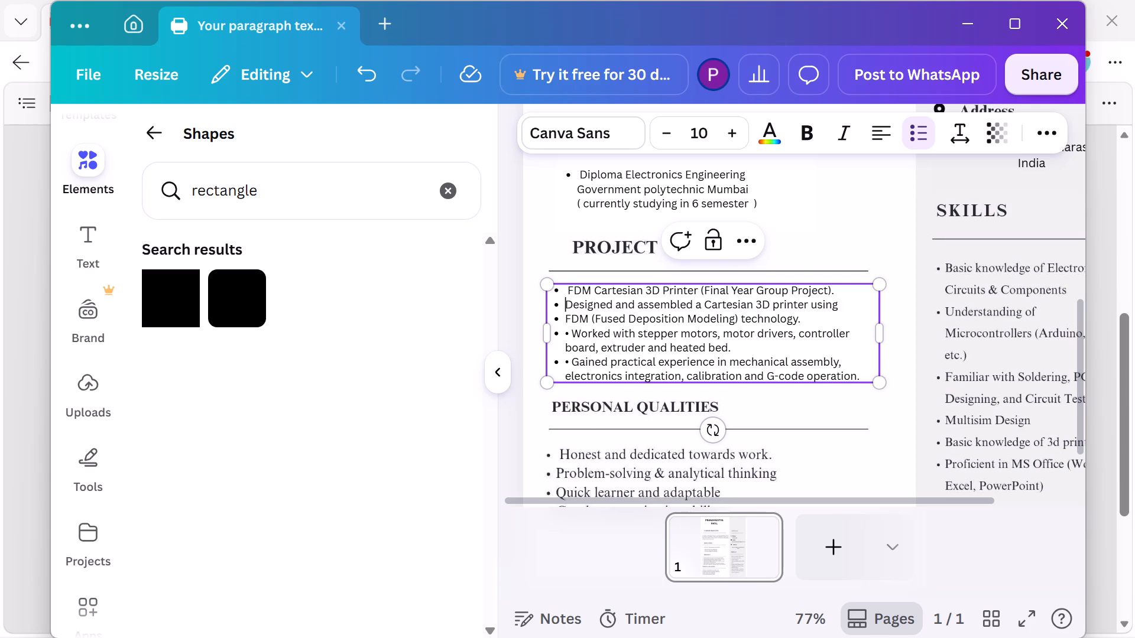
Insert one leading space before "FDM (Fused Deposition Modeling)" and one before "Designed and assembled" in the project list.
click(564, 320)
key(space)
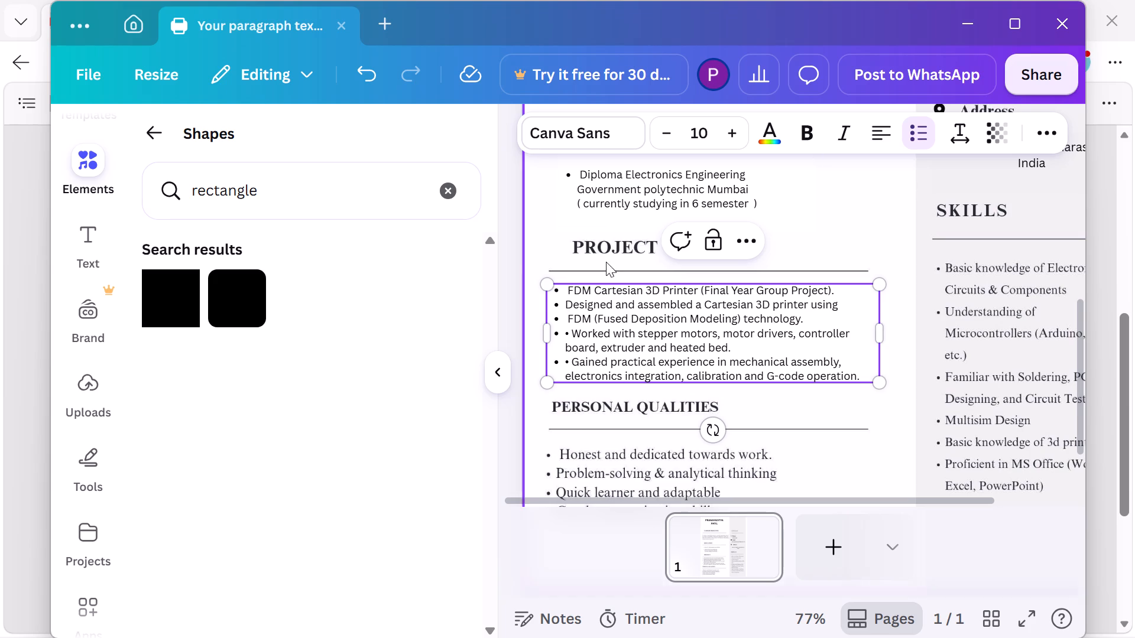
click(565, 304)
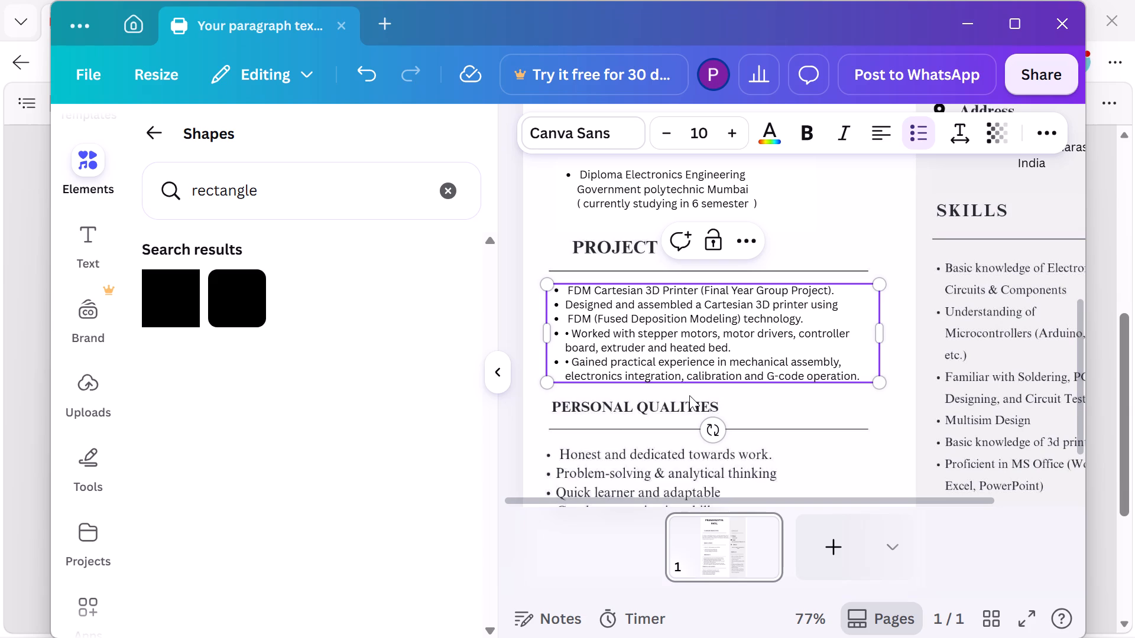
key(space)
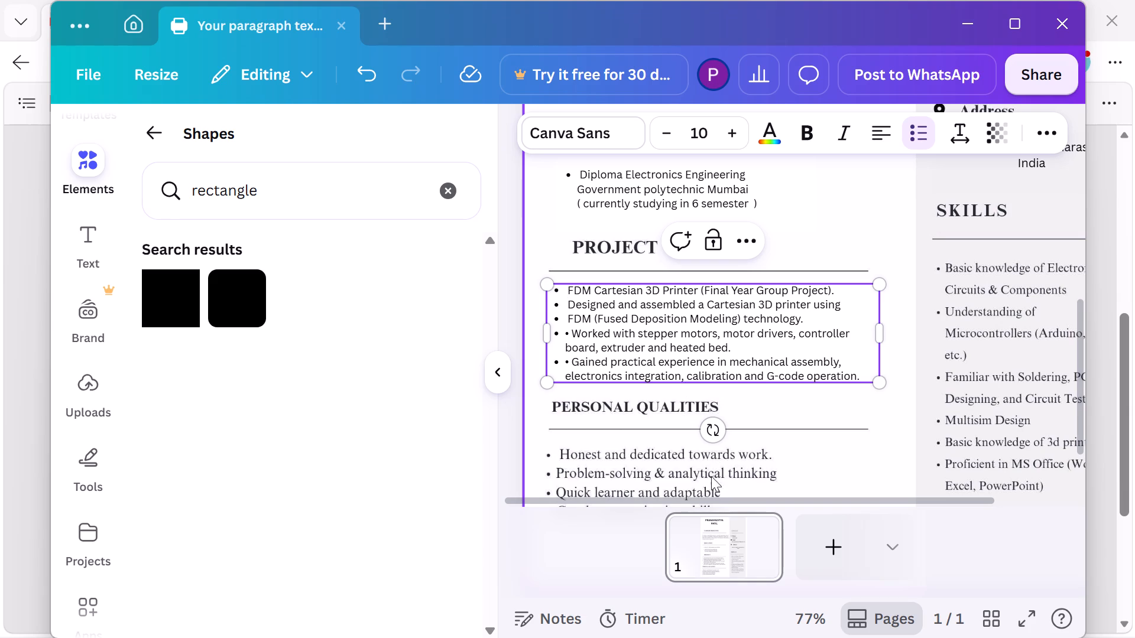
Delete the duplicate typed bullet before "Worked with stepper motors", keeping the leading space.
click(569, 330)
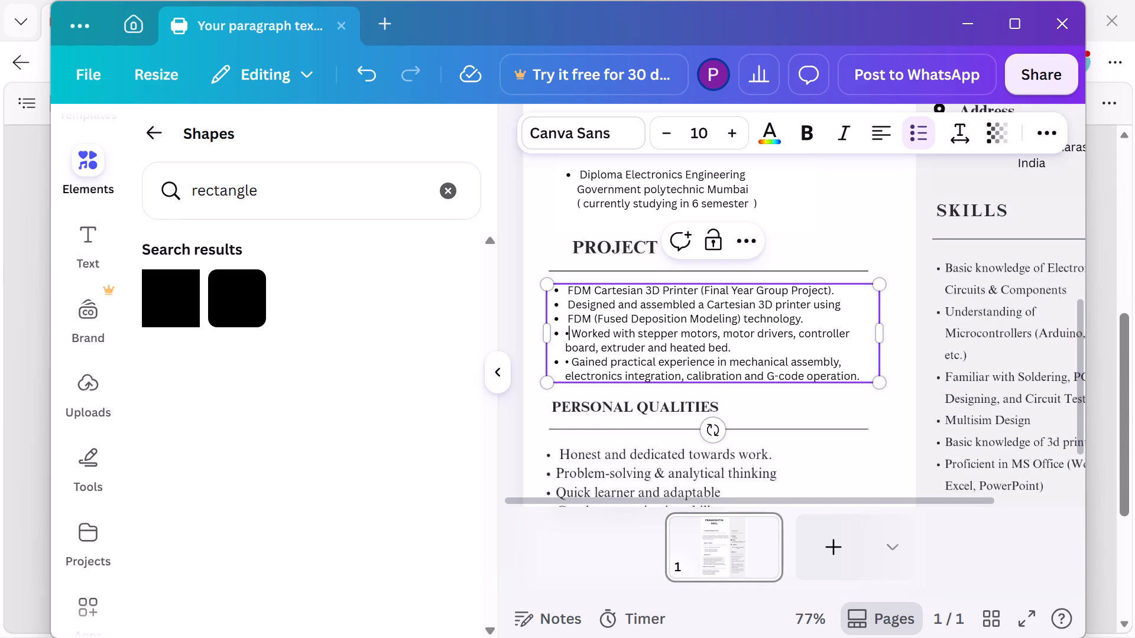
key(BackSpace)
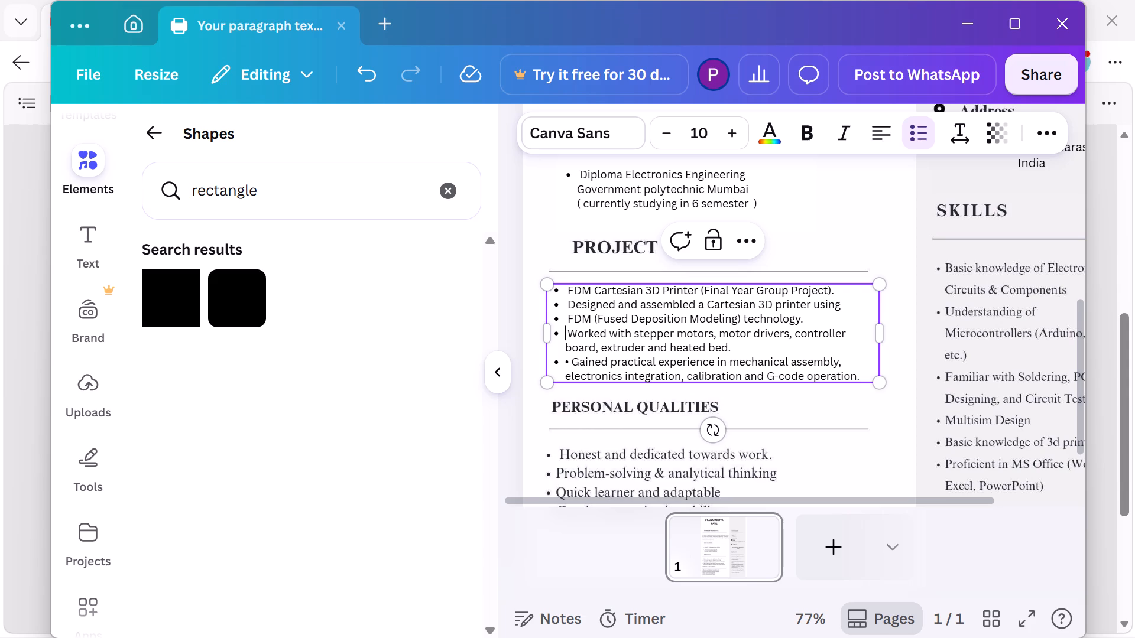
Try to indent the wrapped line "board, extruder and heated bed." by adding spaces before it.
click(562, 348)
key(space)
key(space)
key(space)
key(space)
key(space)
key(space)
key(space)
key(space)
key(space)
key(space)
key(space)
key(space)
Delete the duplicate typed bullet and its space before "Gained practical experience" in the project description.
click(570, 361)
key(BackSpace)
key(BackSpace)
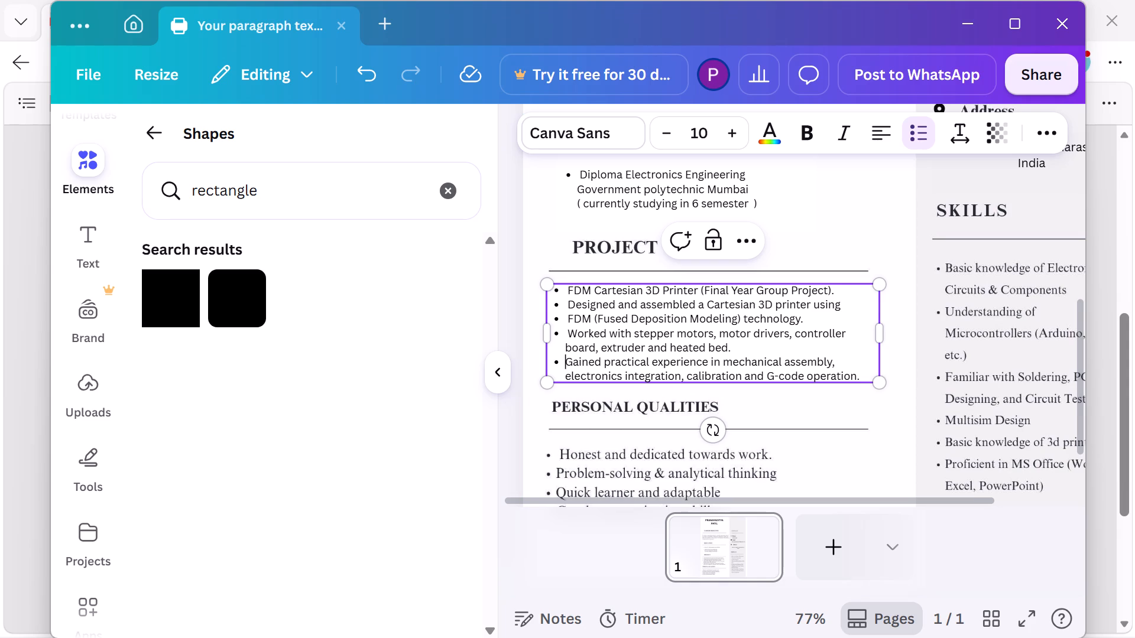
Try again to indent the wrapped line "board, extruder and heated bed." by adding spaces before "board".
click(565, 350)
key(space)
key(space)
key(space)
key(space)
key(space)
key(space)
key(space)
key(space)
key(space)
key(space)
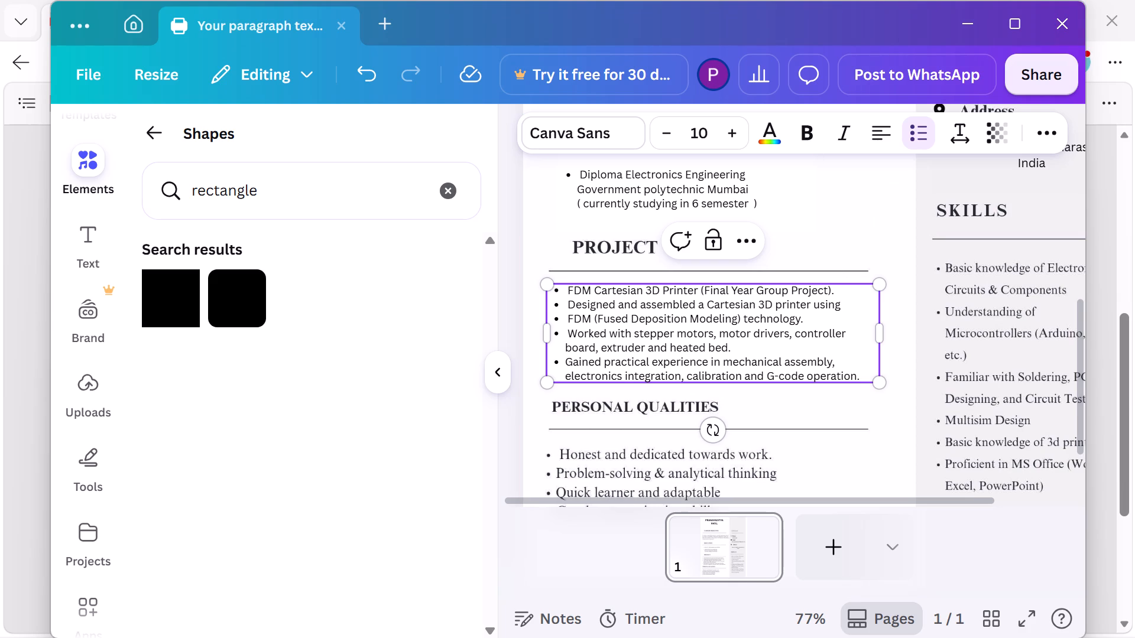
Remove the leading space from the first four project bullets, from "Worked with stepper motors" up to "FDM Cartesian 3D Printer", and deselect the text.
click(568, 332)
key(BackSpace)
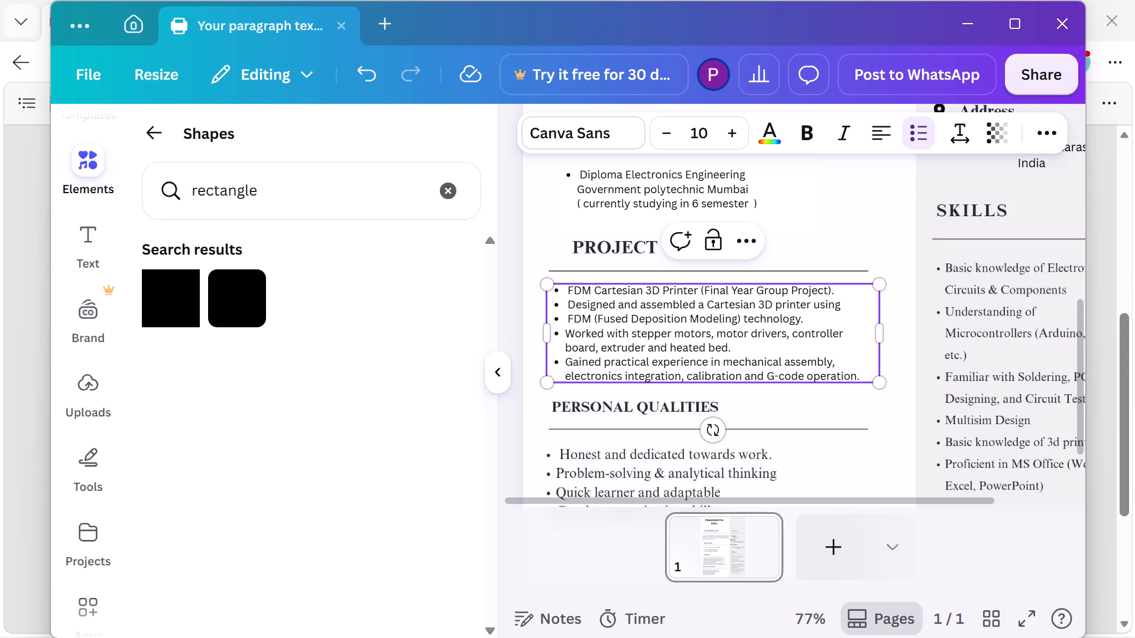
click(566, 317)
key(BackSpace)
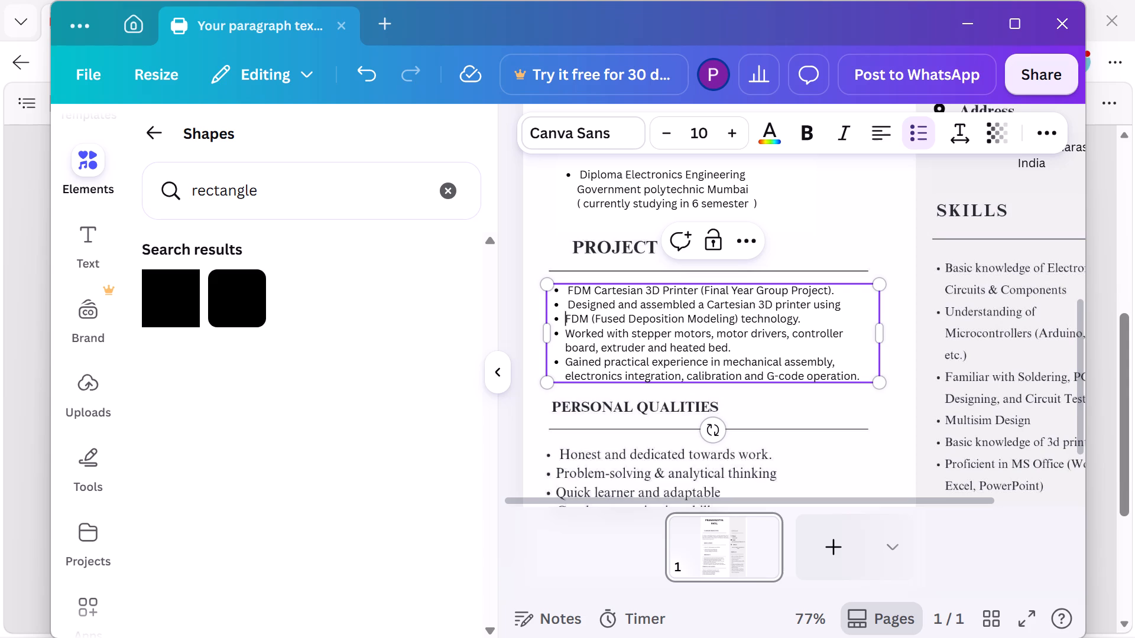
click(567, 304)
key(BackSpace)
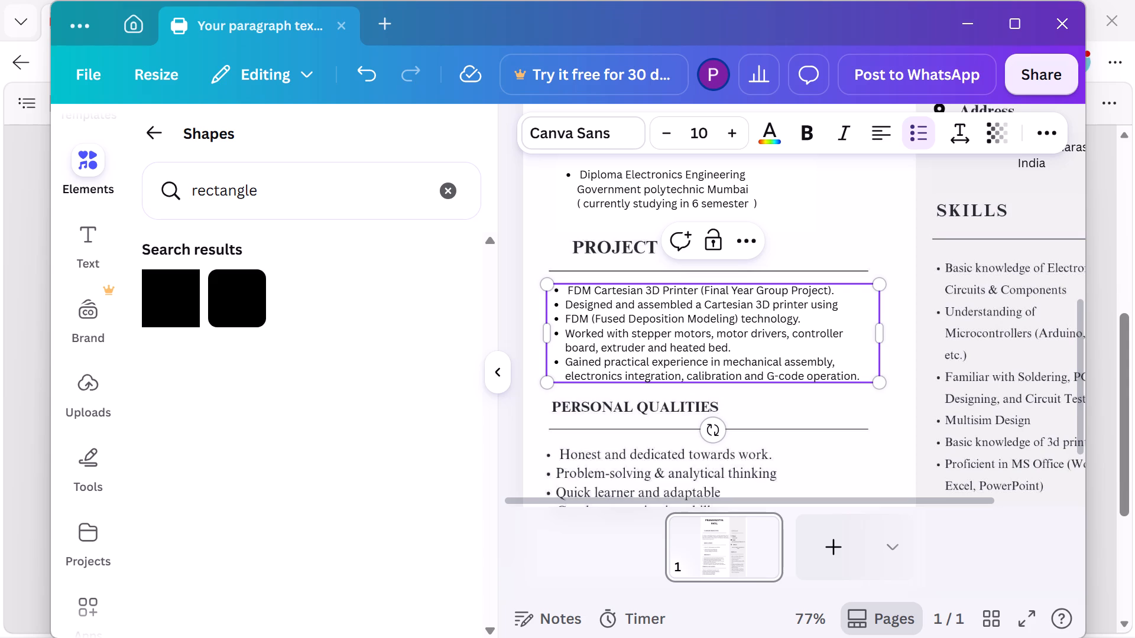
click(565, 288)
click(567, 289)
key(BackSpace)
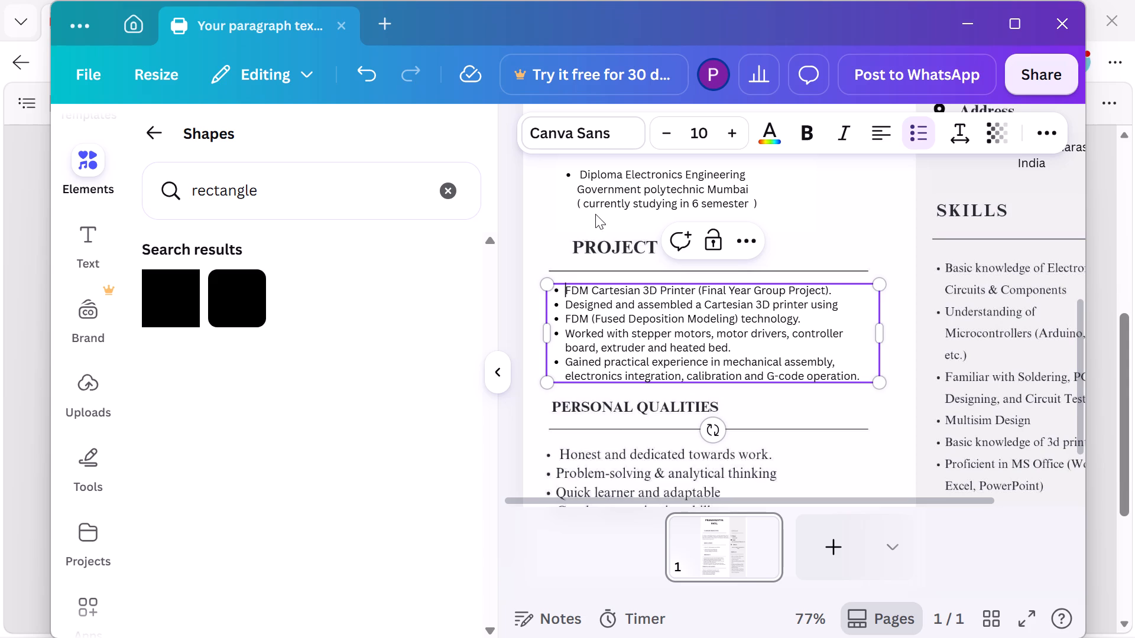
click(833, 422)
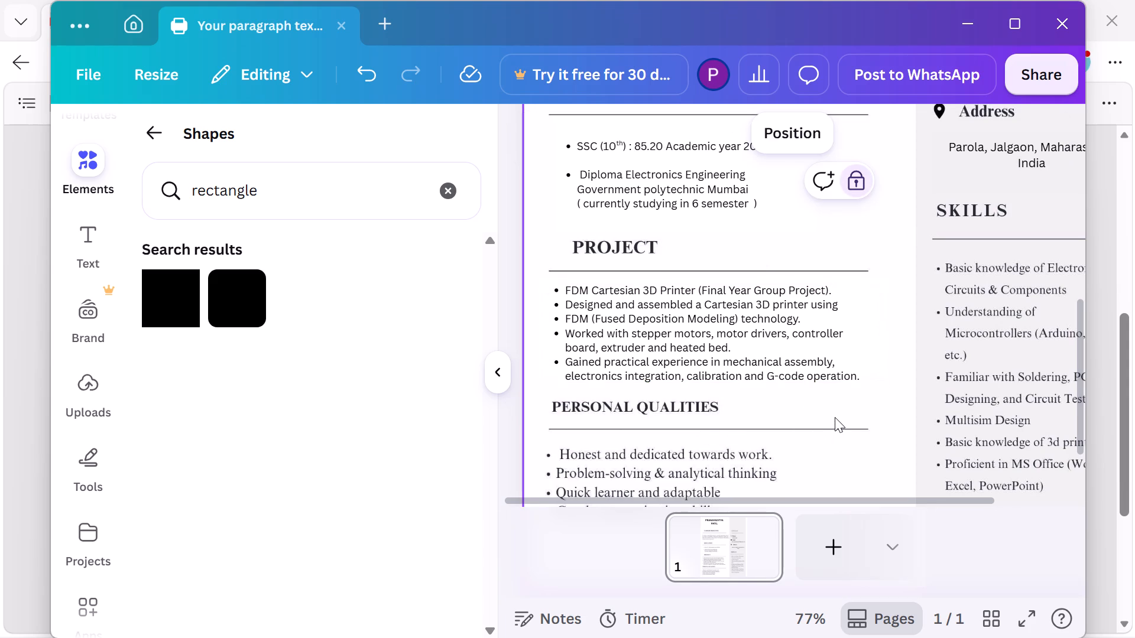
Review the full résumé page from the name heading down to Personal Qualities and Skills, with the shapes search results hidden.
scroll(833, 416, down, 1)
scroll(832, 415, up, 2)
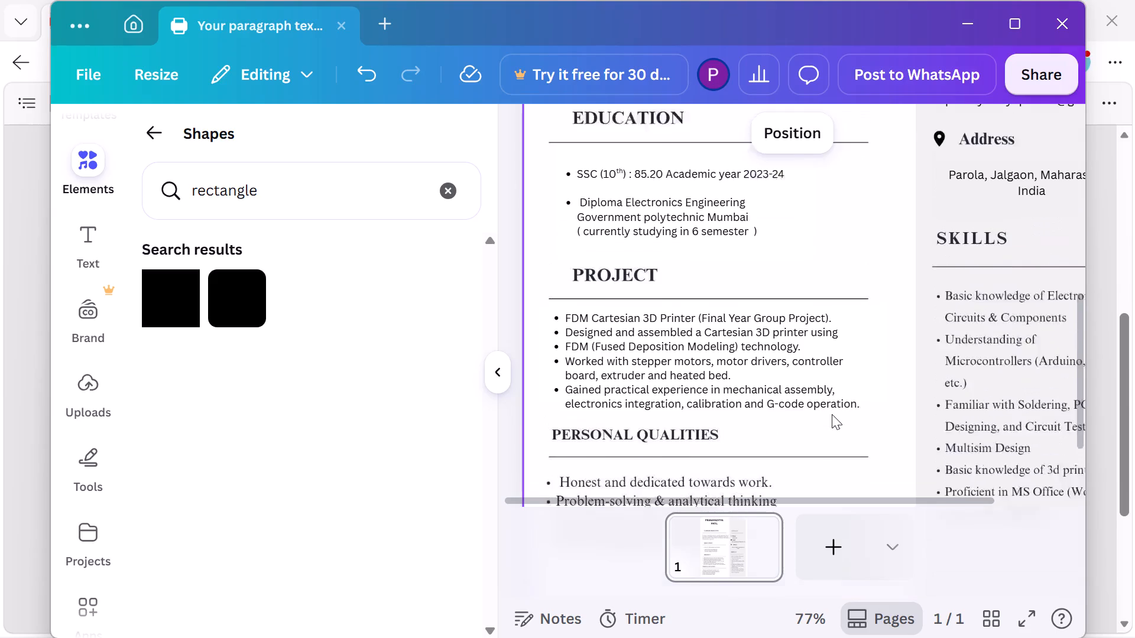
scroll(832, 414, up, 2)
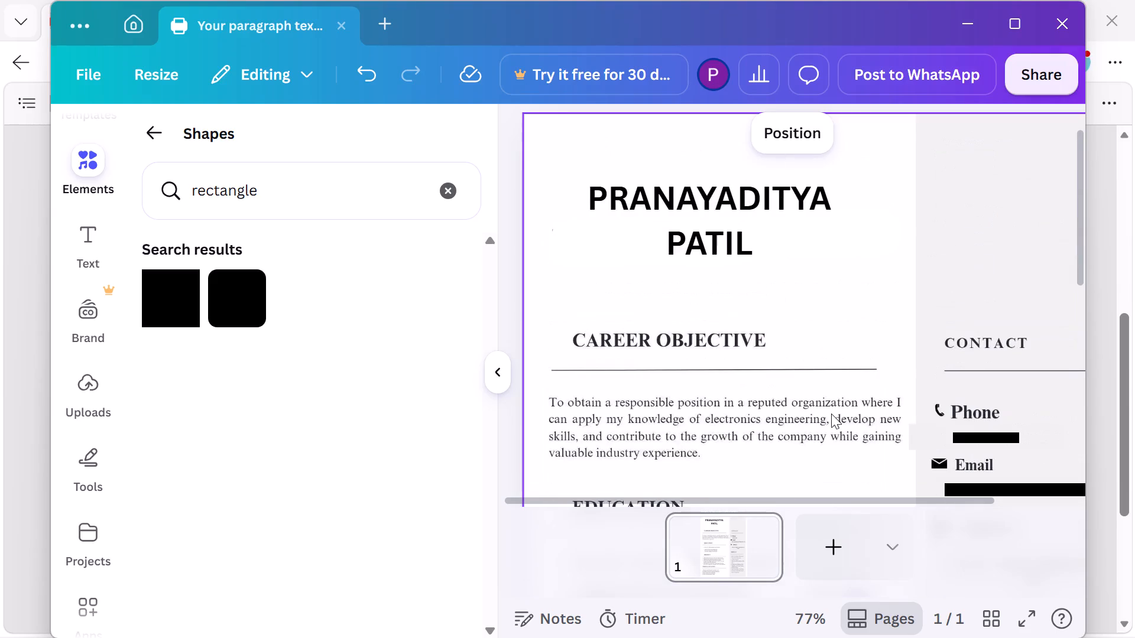
scroll(831, 414, down, 2)
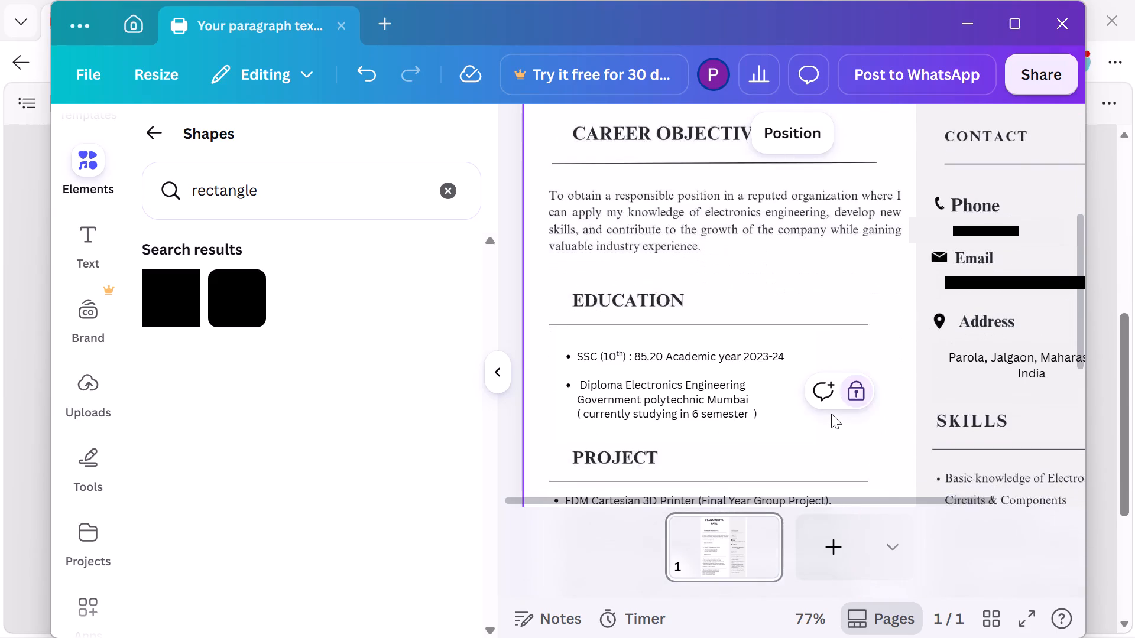
scroll(831, 414, down, 3)
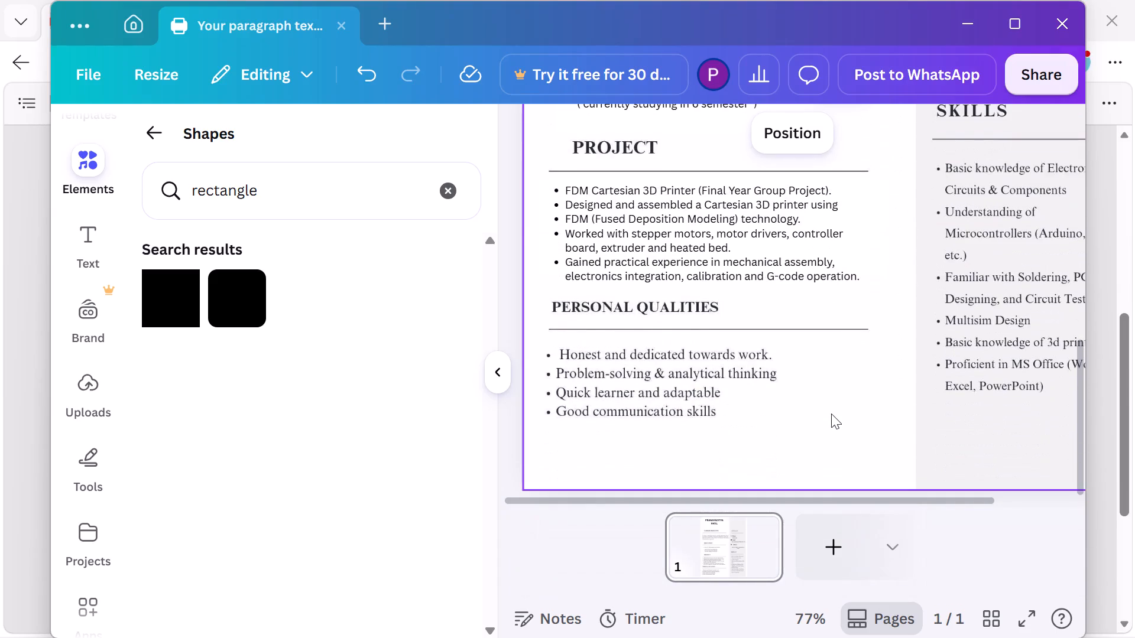
scroll(831, 414, up, 1)
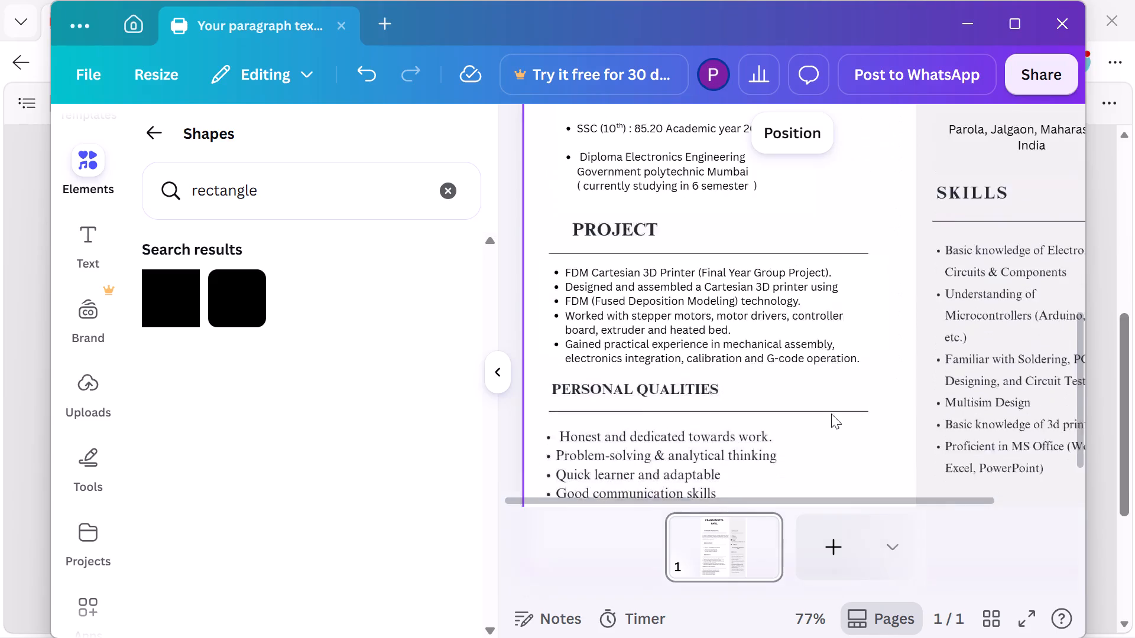
scroll(831, 414, up, 2)
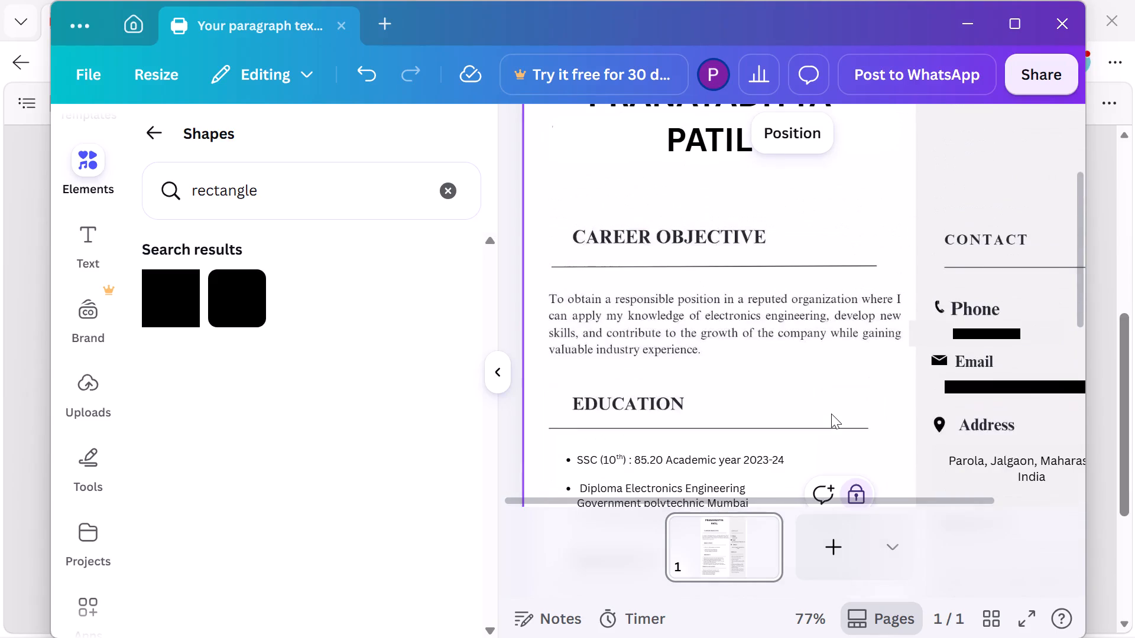
scroll(831, 414, up, 1)
drag(832, 300, 796, 274)
scroll(876, 321, down, 4)
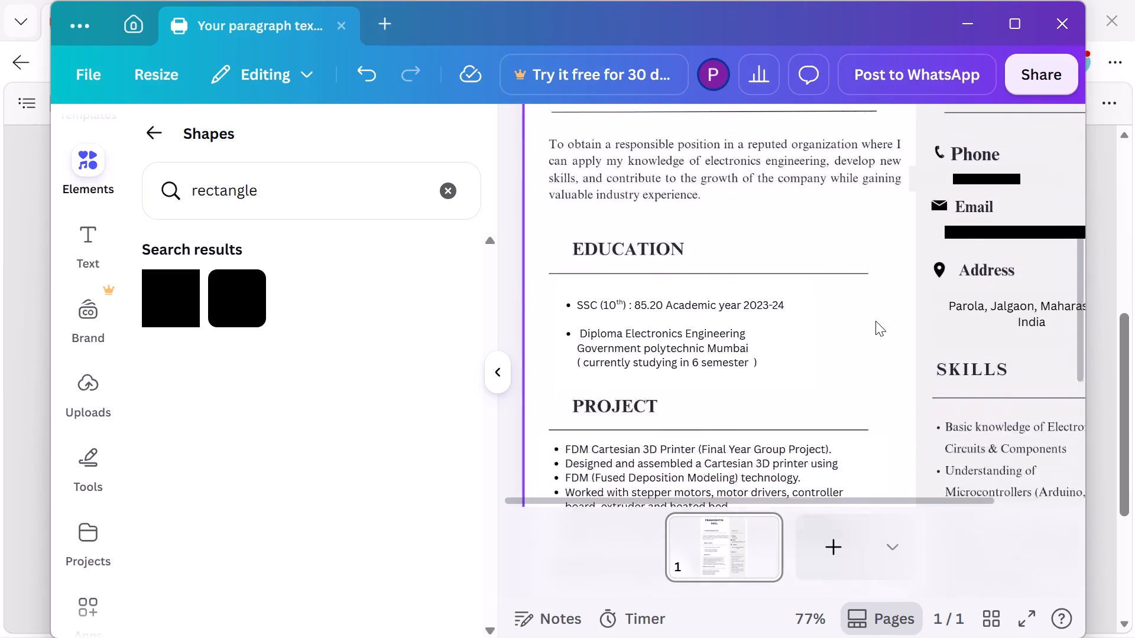
scroll(908, 395, down, 1)
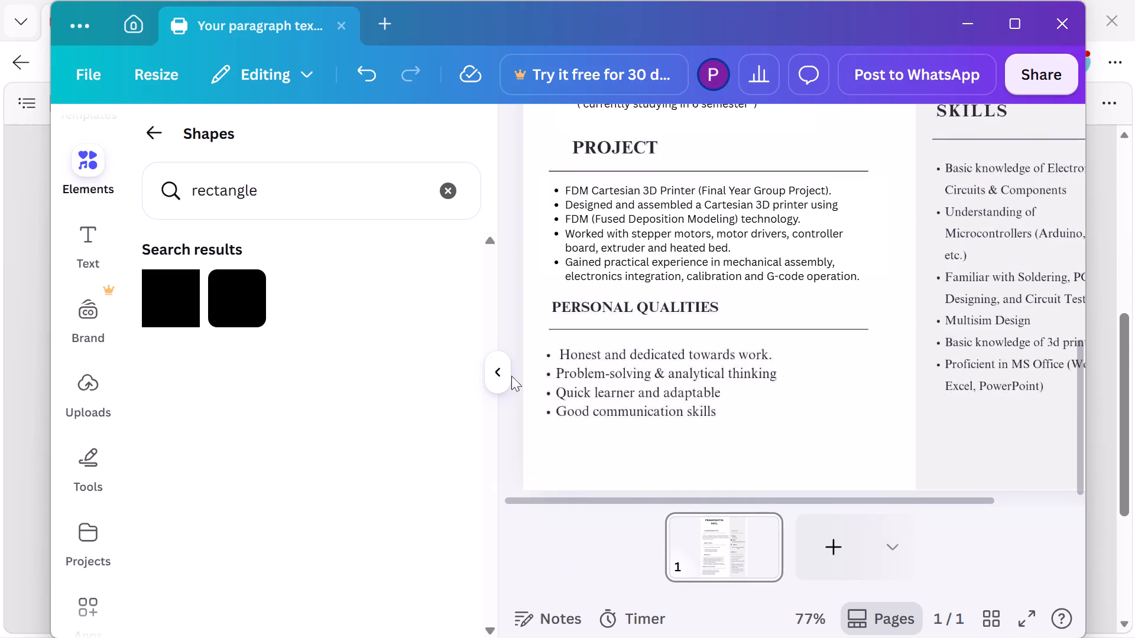
click(493, 369)
scroll(562, 392, up, 1)
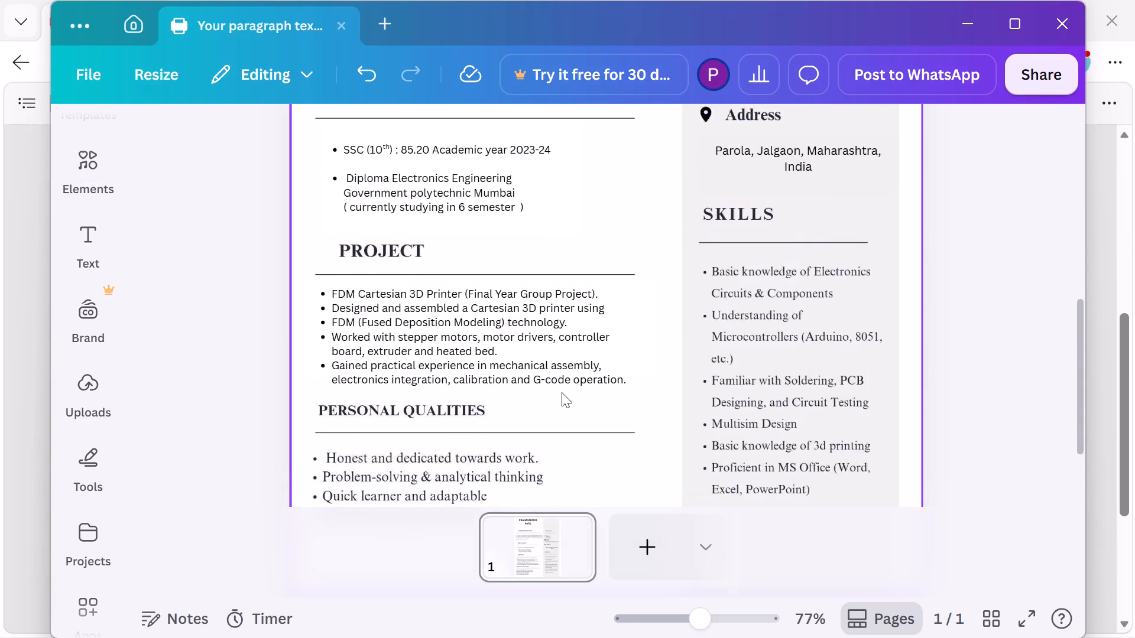
scroll(562, 392, up, 3)
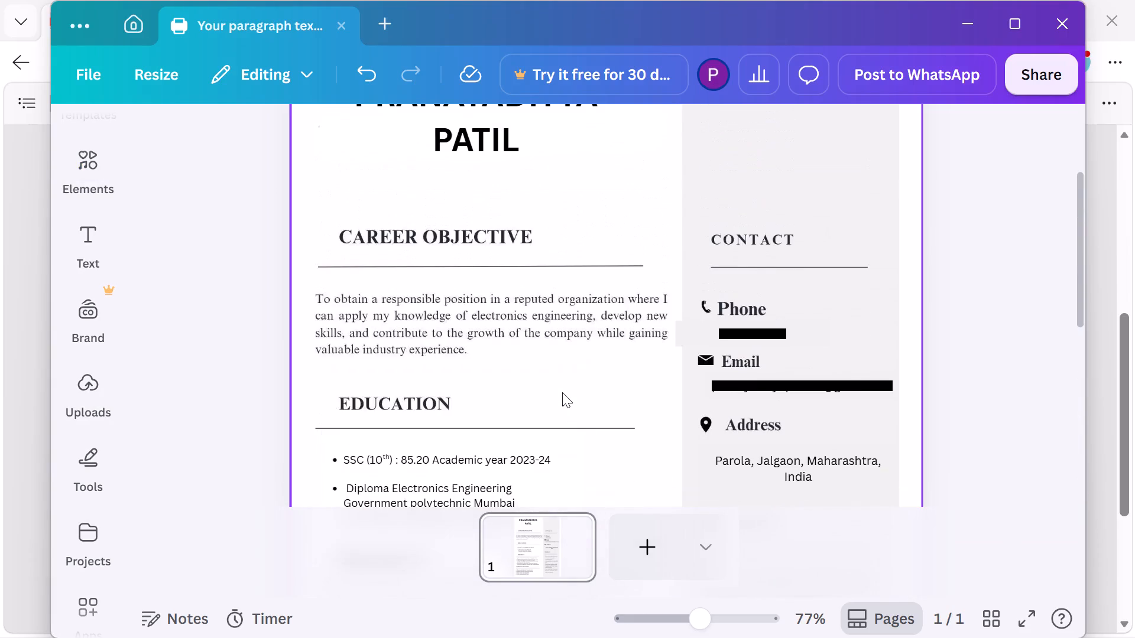
scroll(562, 392, up, 2)
scroll(562, 392, down, 4)
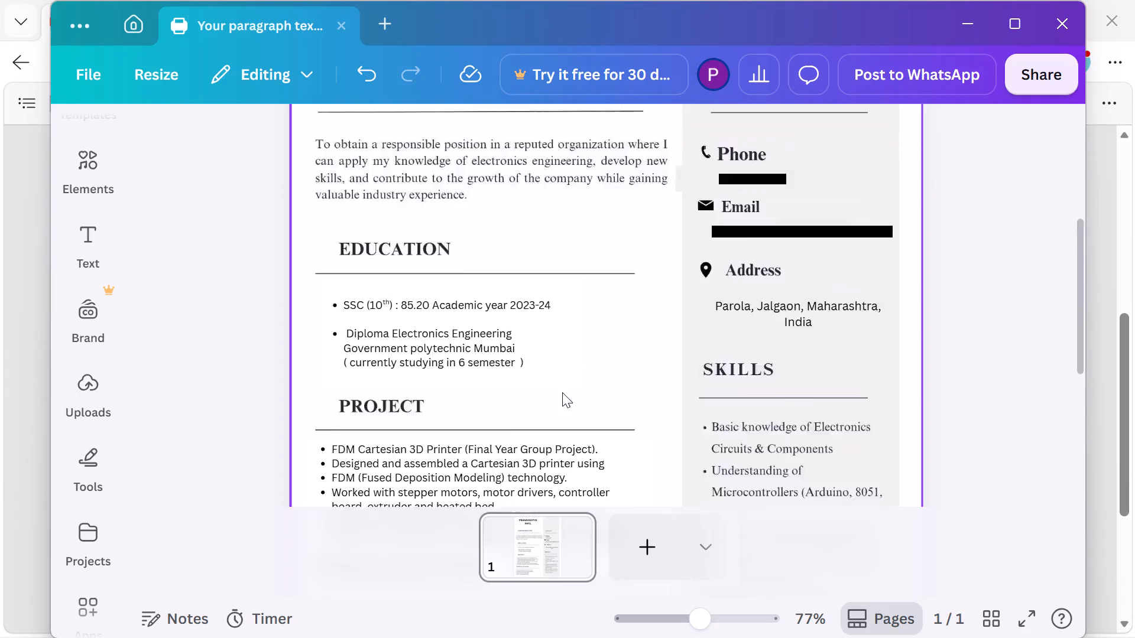
scroll(562, 392, down, 3)
scroll(562, 392, up, 5)
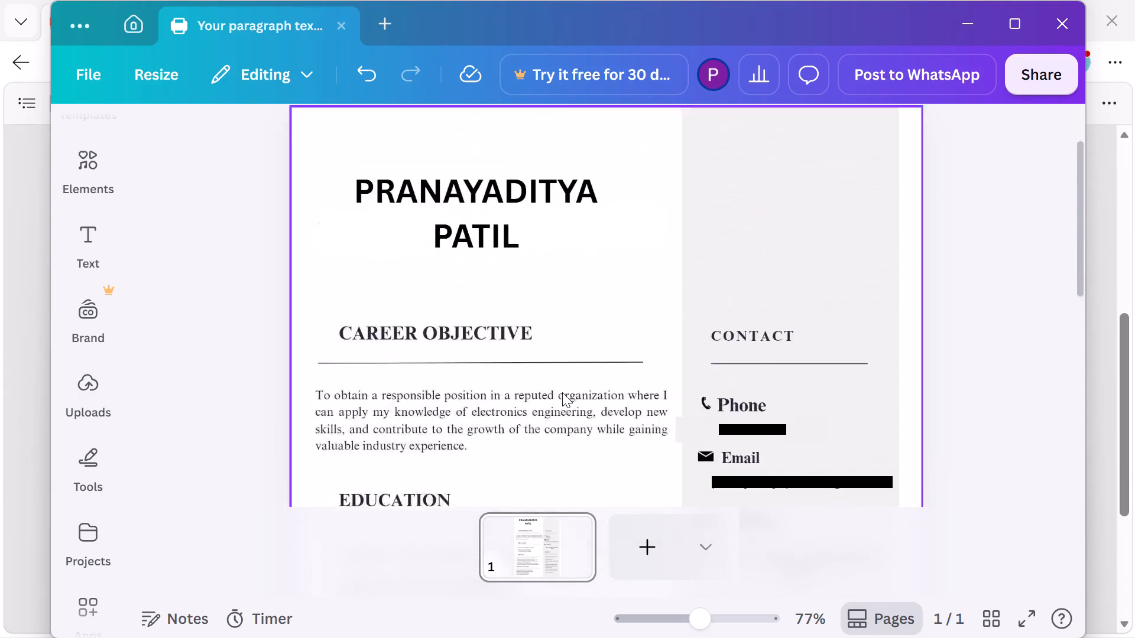
scroll(562, 392, down, 2)
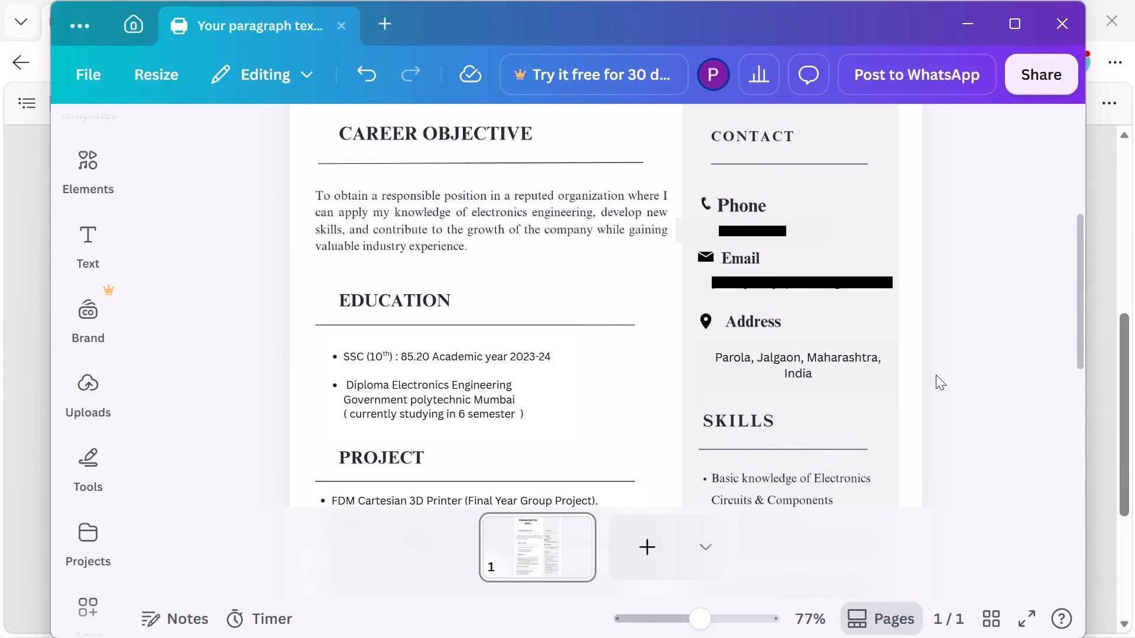
Capture a screenshot of the whole Canva window with the résumé's Career Objective, Education and Contact sections in view.
key(Print)
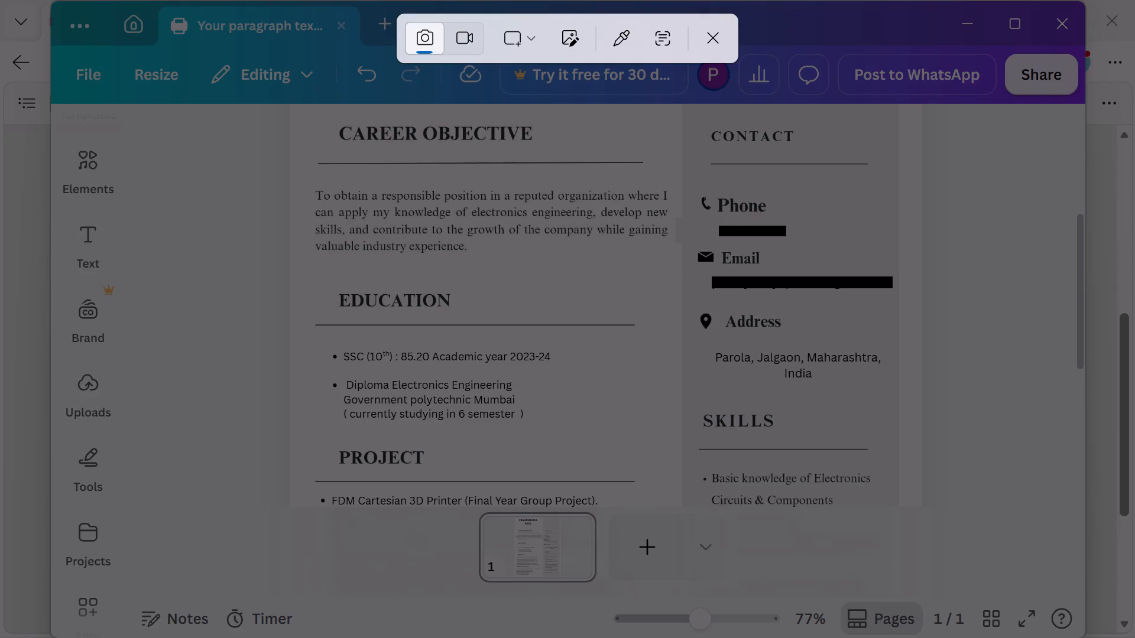
drag(44, 0, 5, 412)
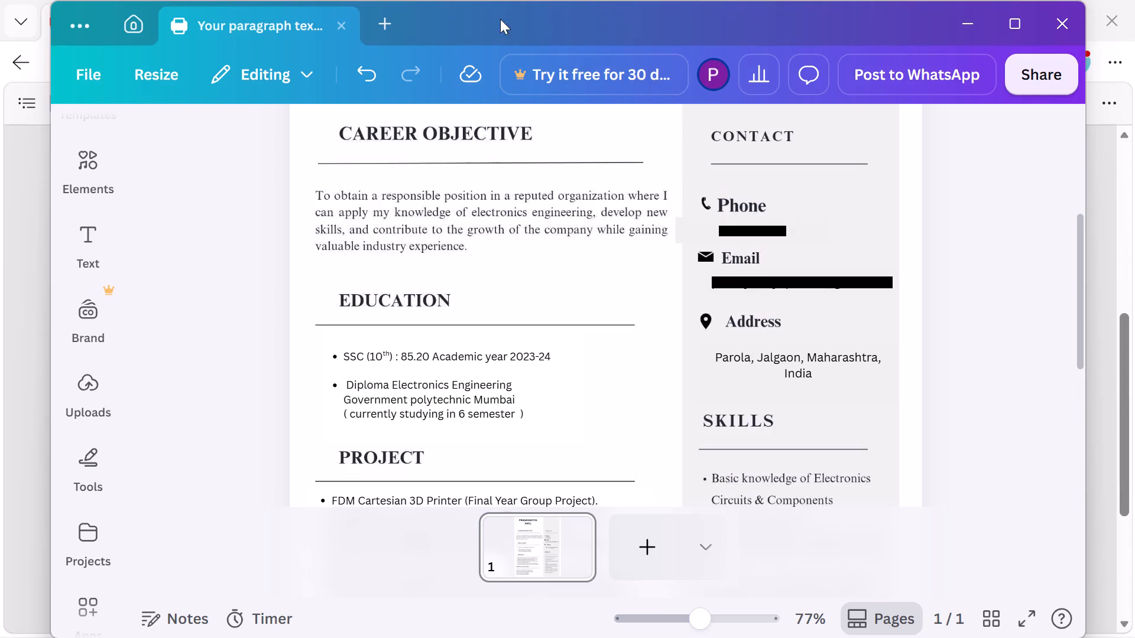
key(Print)
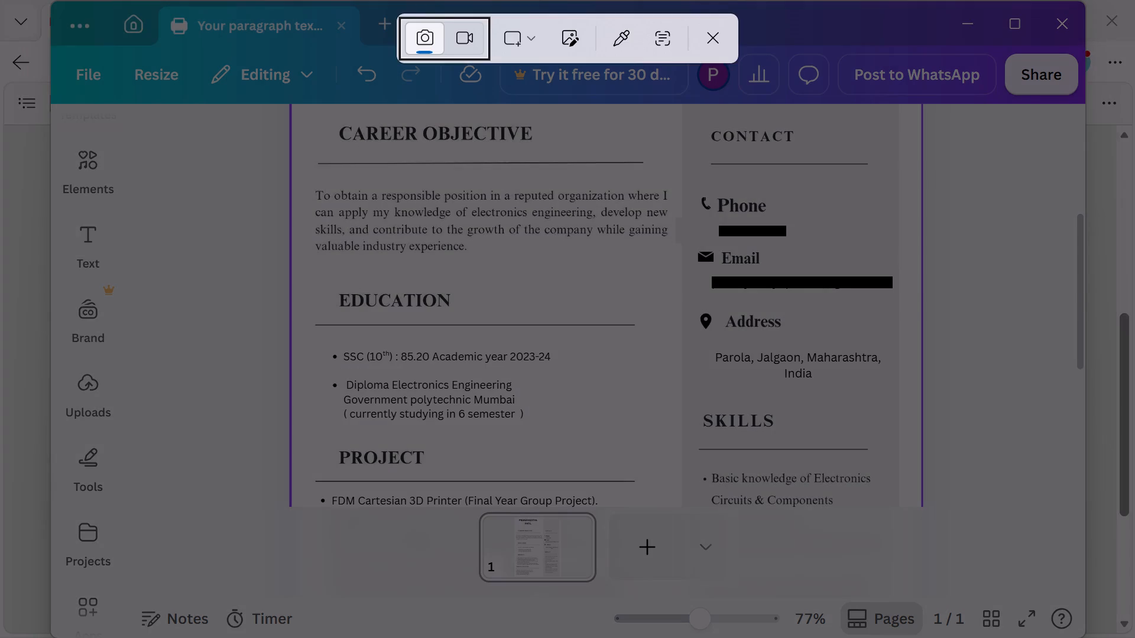
drag(58, 2, 140, 110)
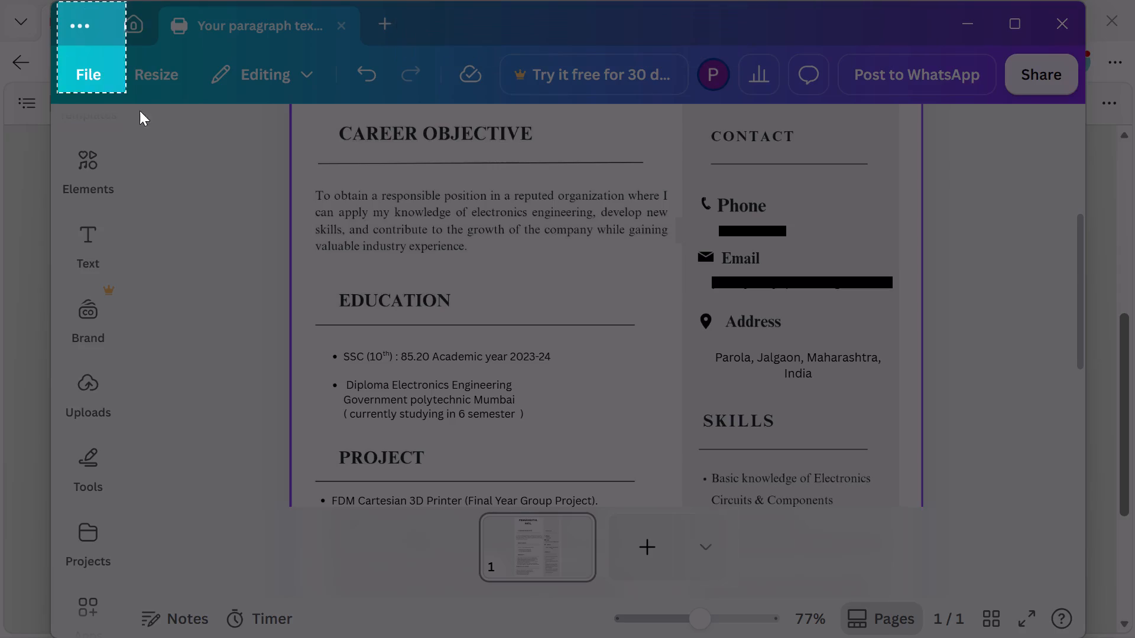
drag(140, 110, 924, 637)
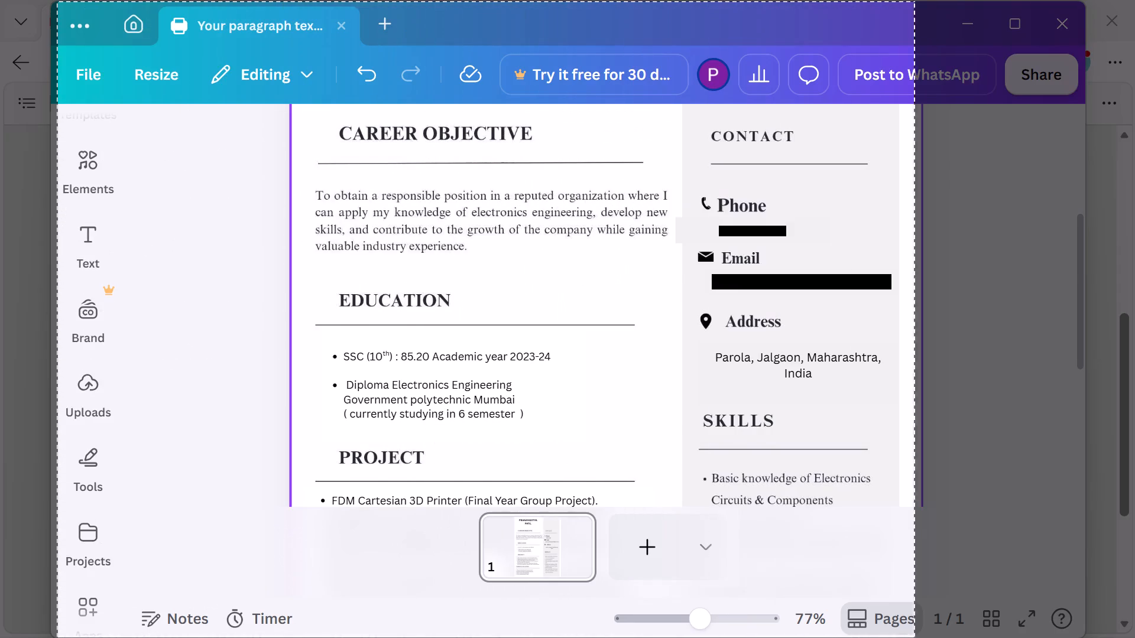
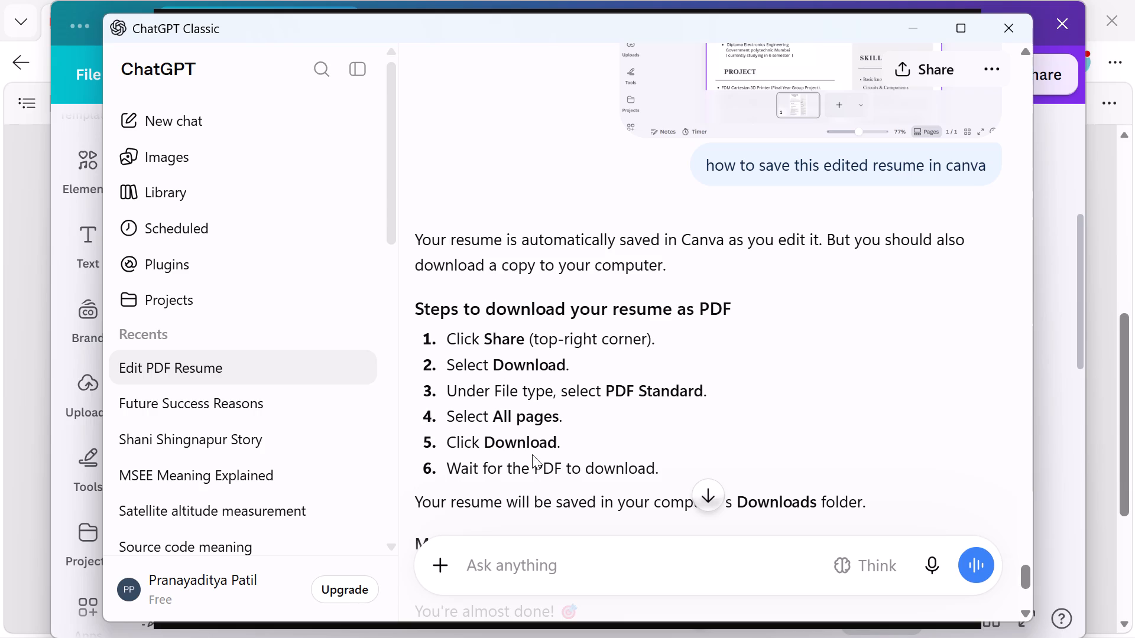
click(613, 610)
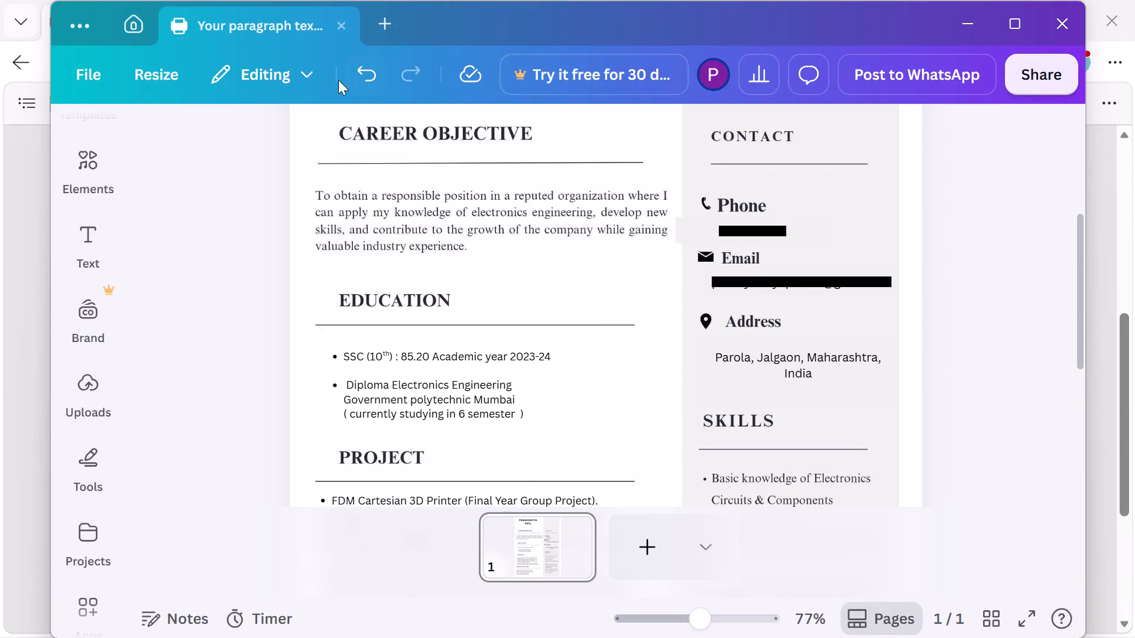
click(1055, 65)
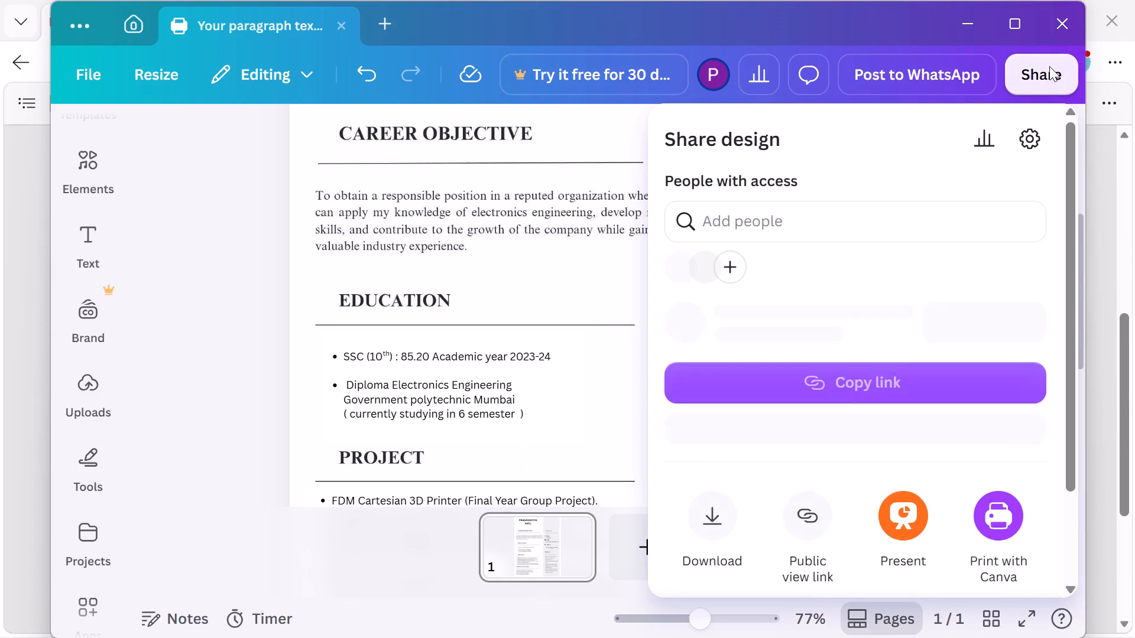
scroll(828, 299, down, 2)
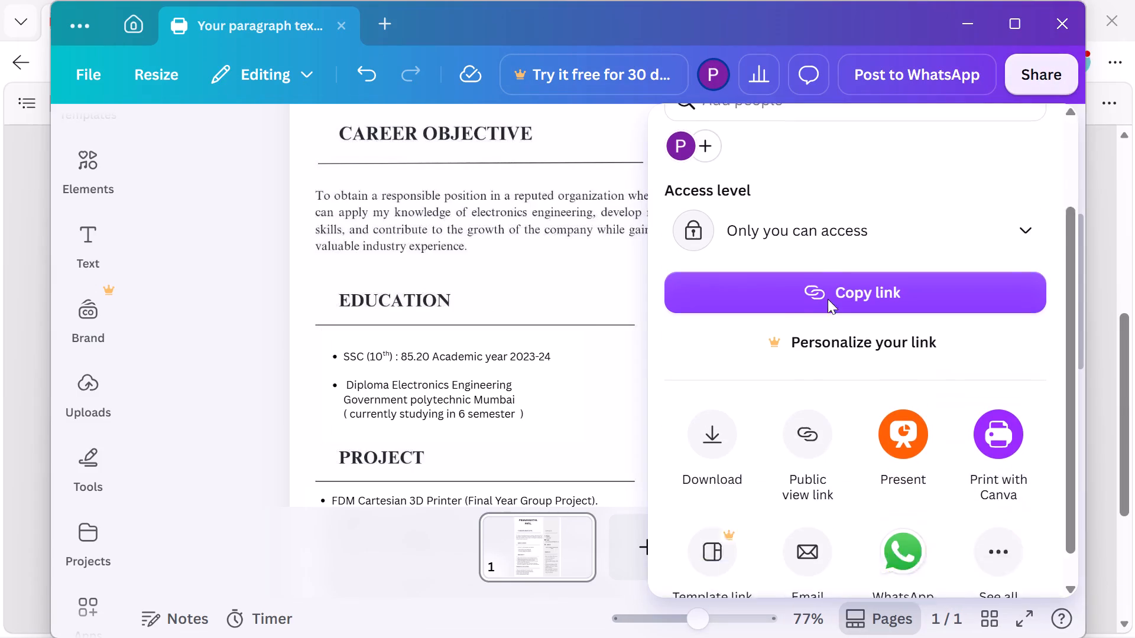
click(725, 419)
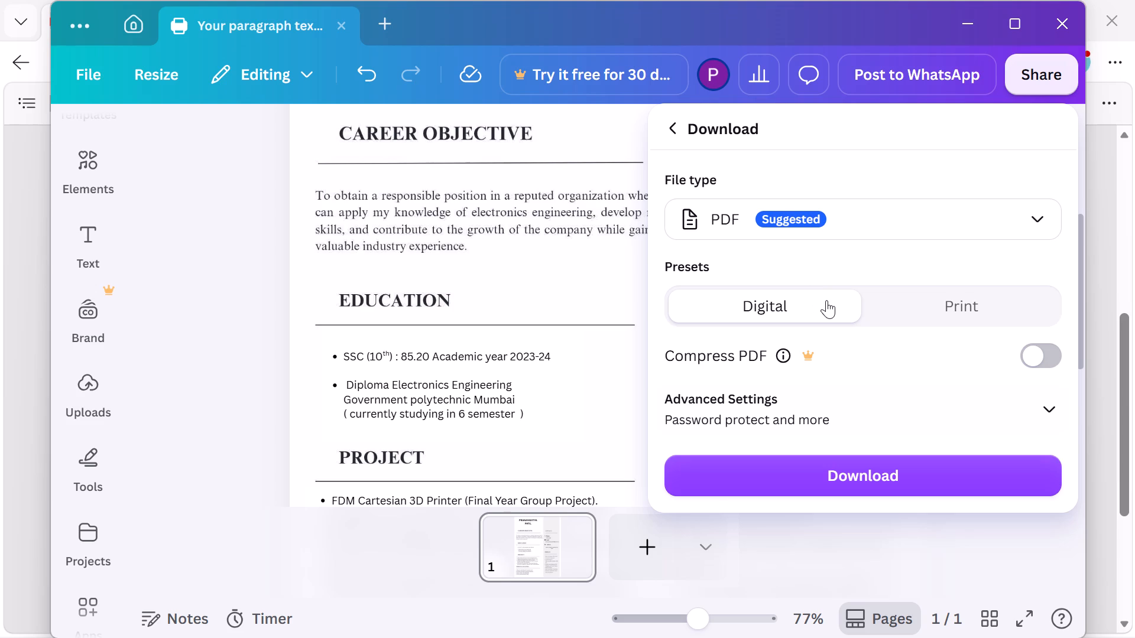
Examine the available download file types and compare the Digital and Print presets for the PDF.
click(977, 316)
click(787, 310)
click(1040, 215)
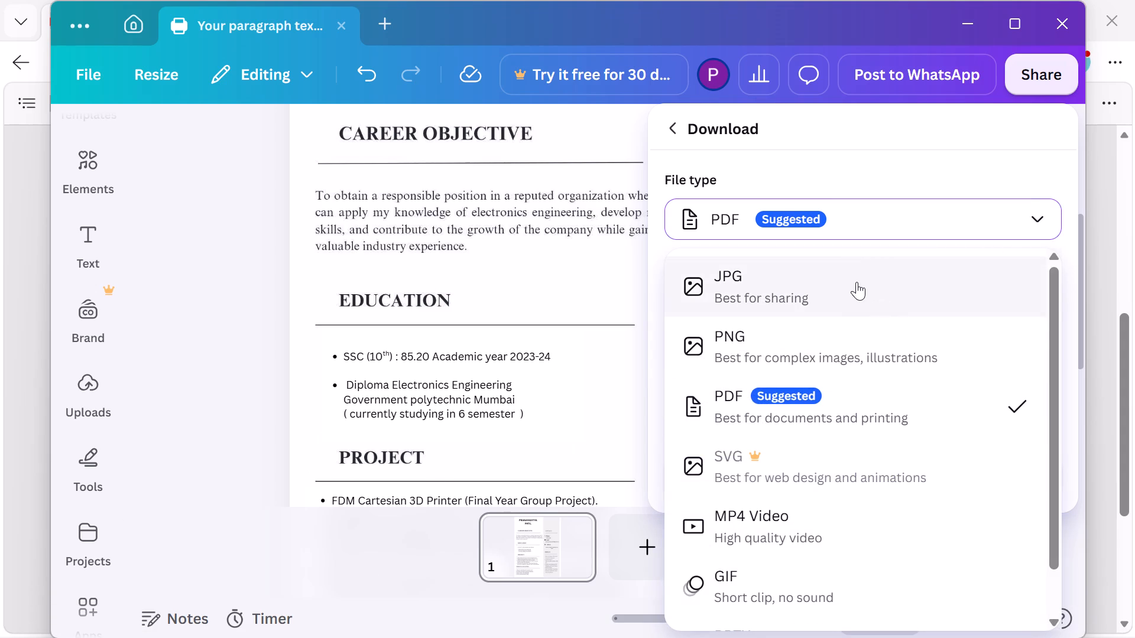
scroll(826, 487, down, 3)
scroll(829, 480, up, 1)
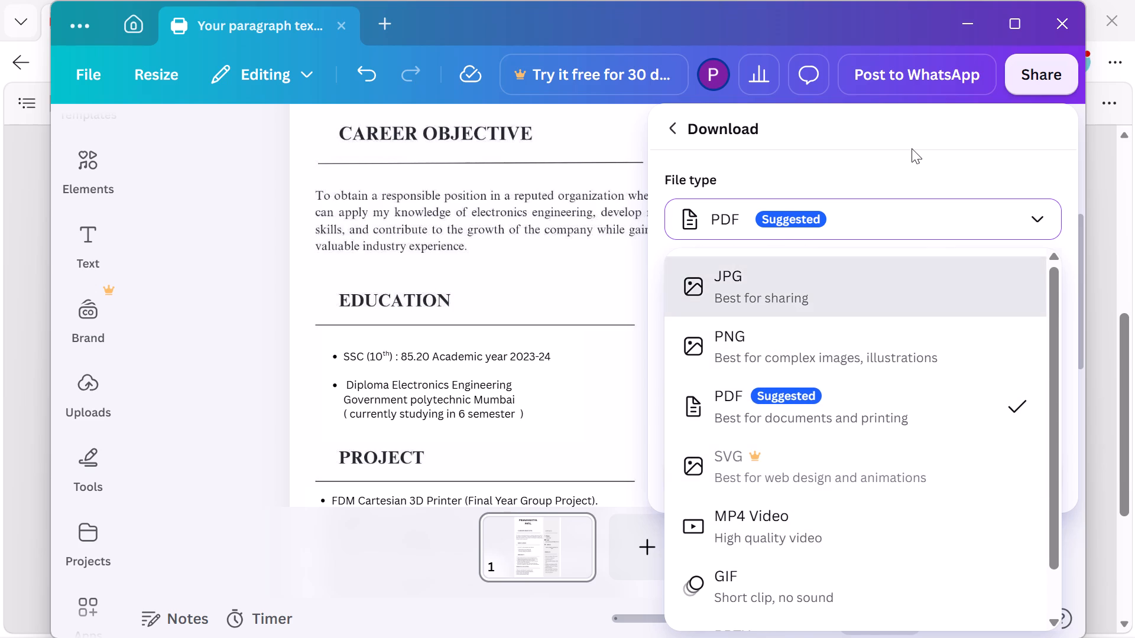
click(912, 148)
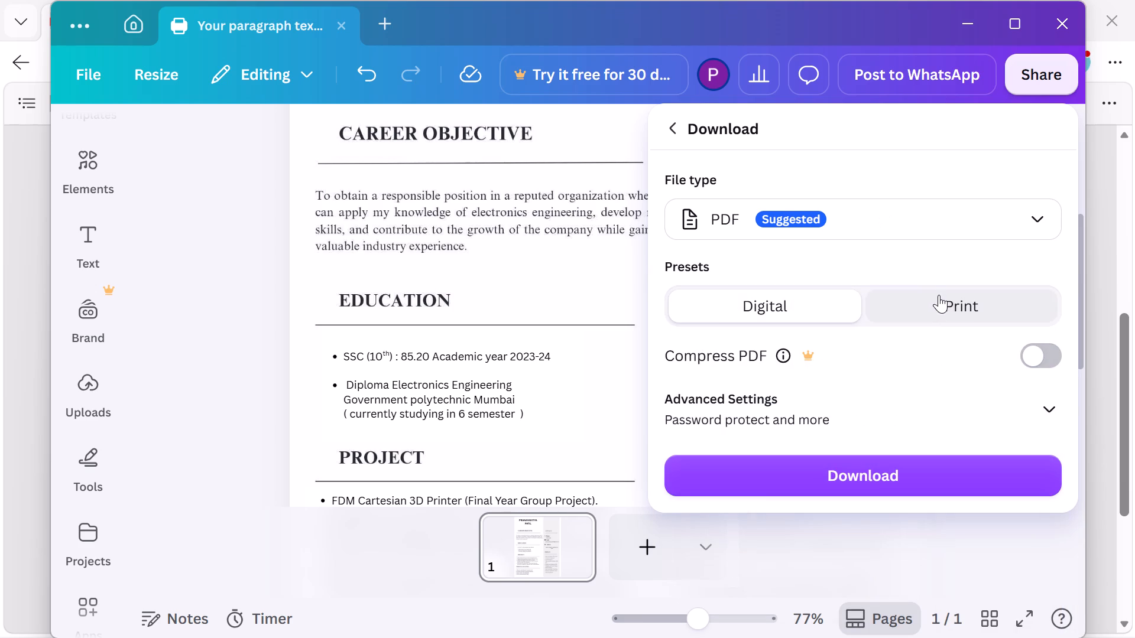
click(939, 295)
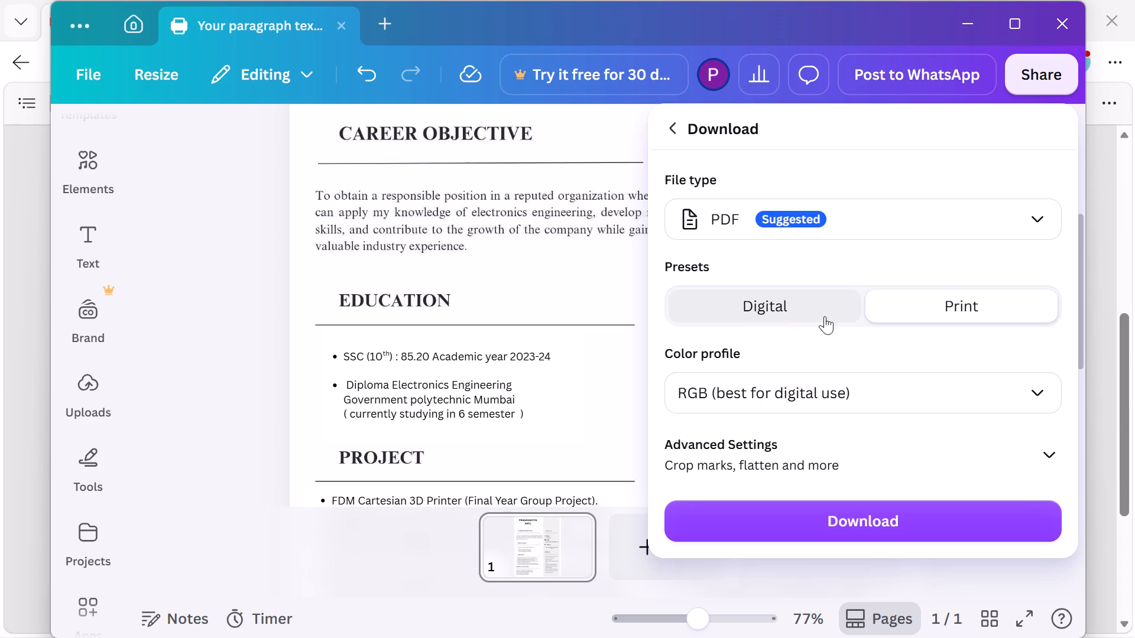
click(777, 308)
click(774, 316)
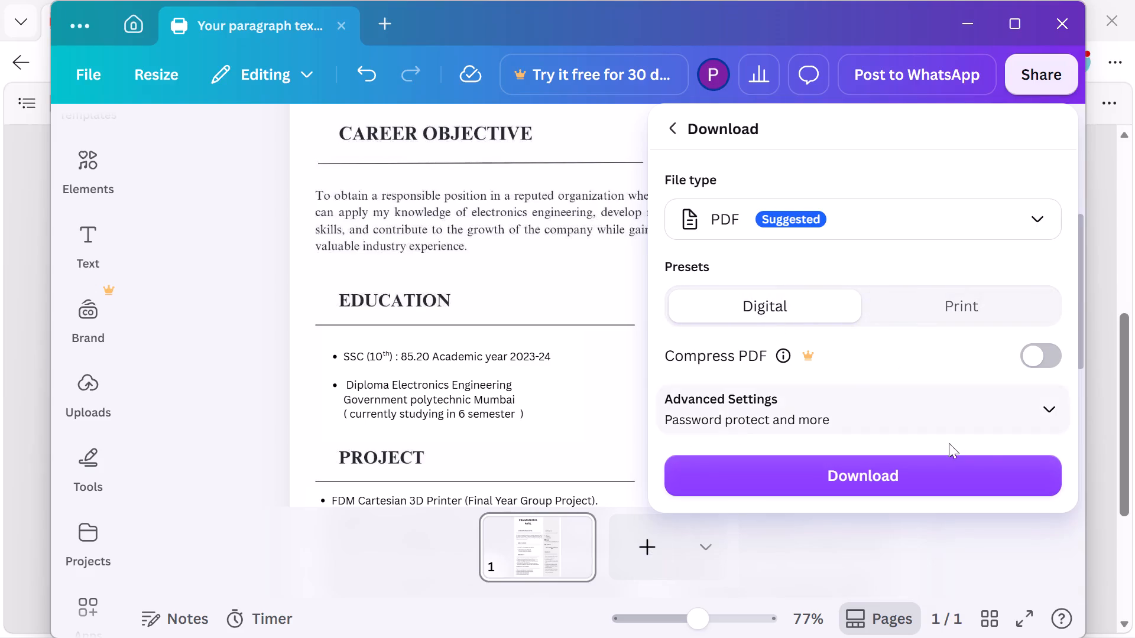
Start downloading the résumé as a PDF with the Digital preset.
click(962, 473)
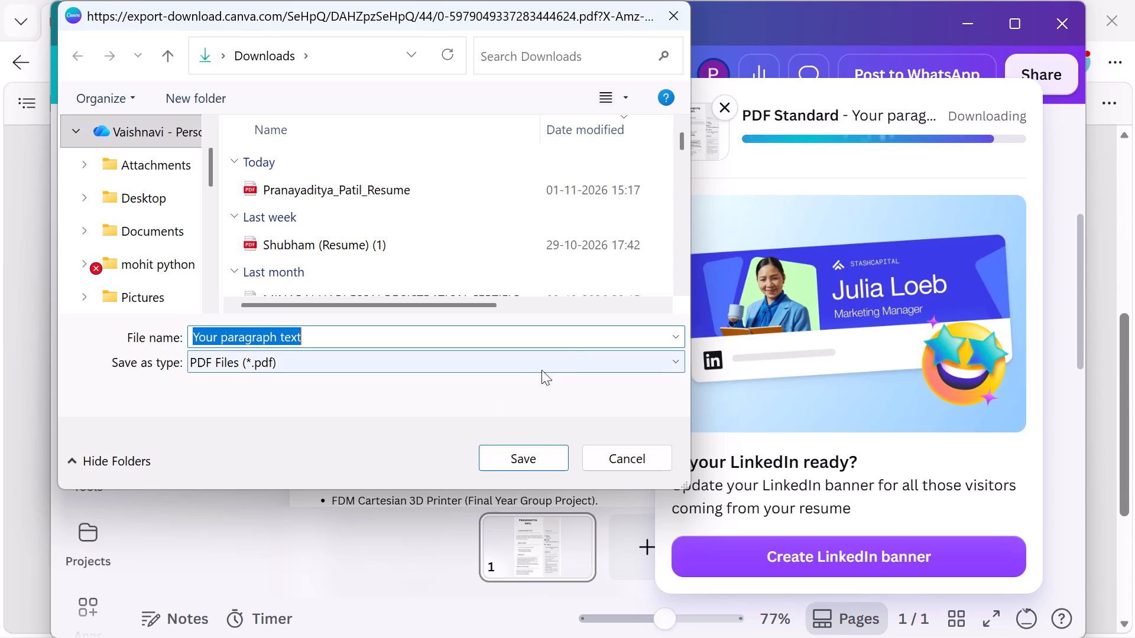
Clear the suggested file name for the PDF being saved in the Downloads folder.
click(438, 342)
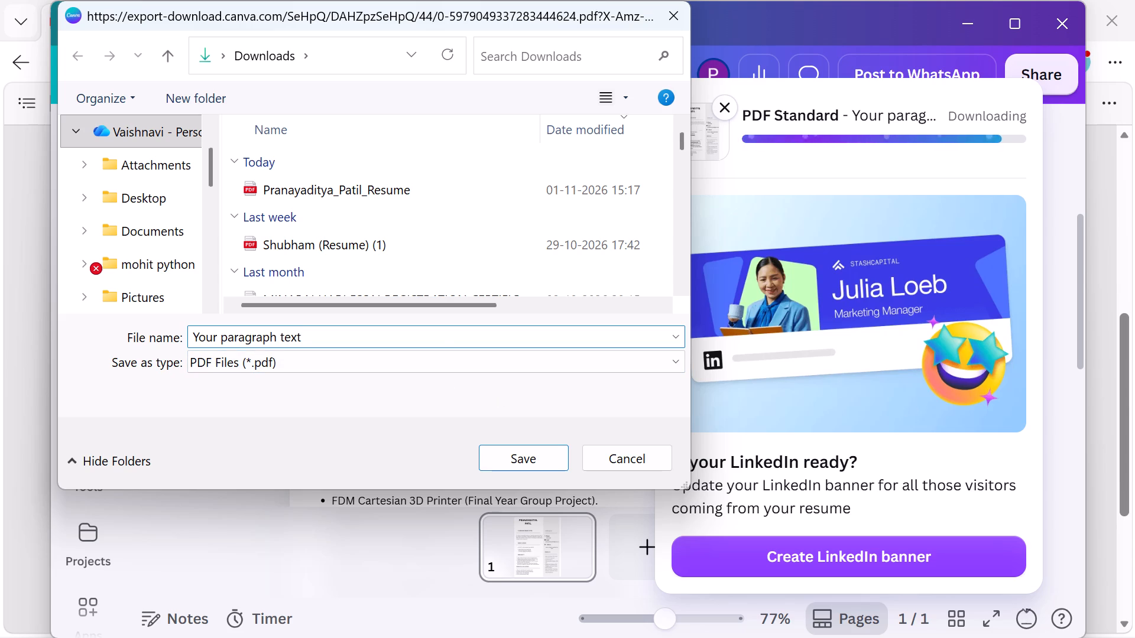
click(438, 341)
key(BackSpace)
key(BackSpace)
key(BackSpace)
key(BackSpace)
key(BackSpace)
key(BackSpace)
key(BackSpace)
key(BackSpace)
key(BackSpace)
key(BackSpace)
key(BackSpace)
key(BackSpace)
key(BackSpace)
key(BackSpace)
key(BackSpace)
key(BackSpace)
key(BackSpace)
key(BackSpace)
key(BackSpace)
key(BackSpace)
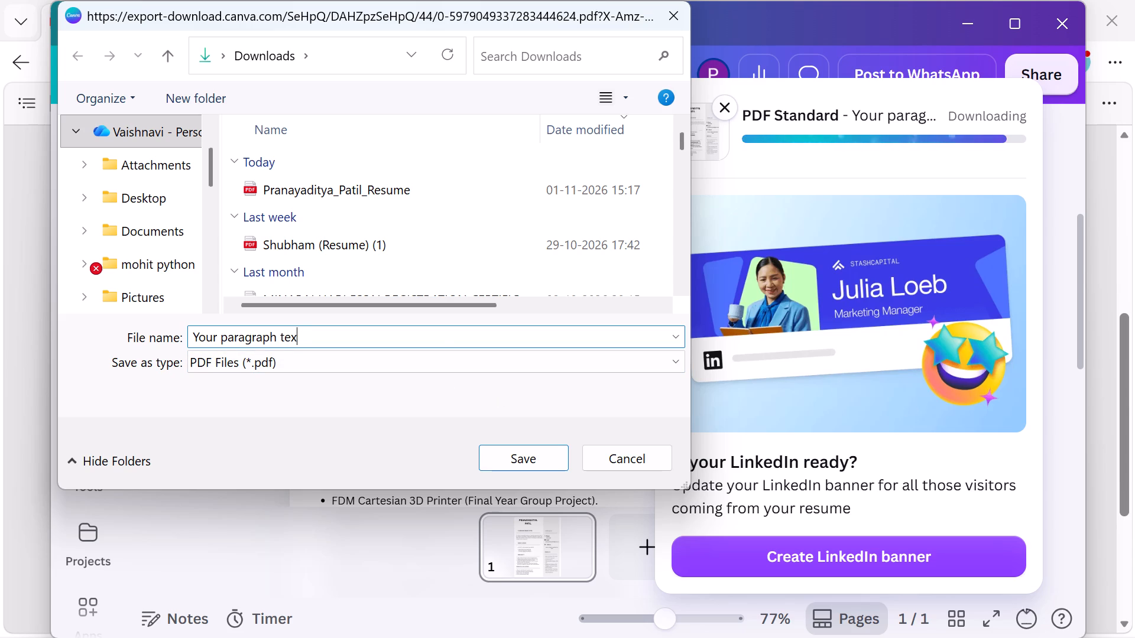
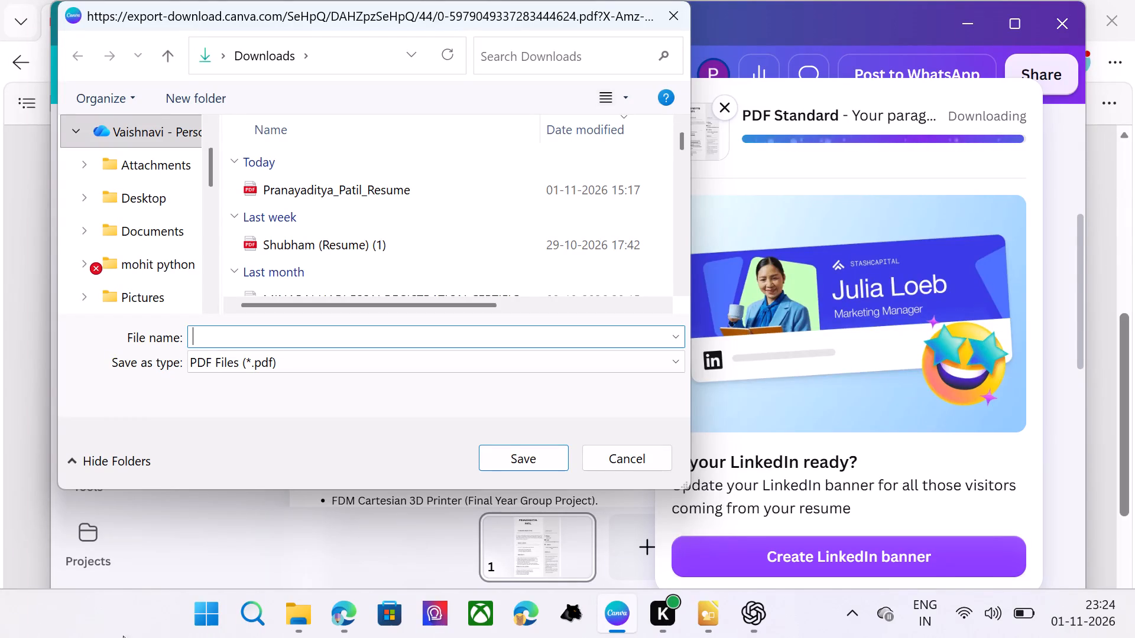
Save the PDF in Downloads, naming it with the résumé owner's full name in lowercase without spaces, followed by "_canva".
click(389, 334)
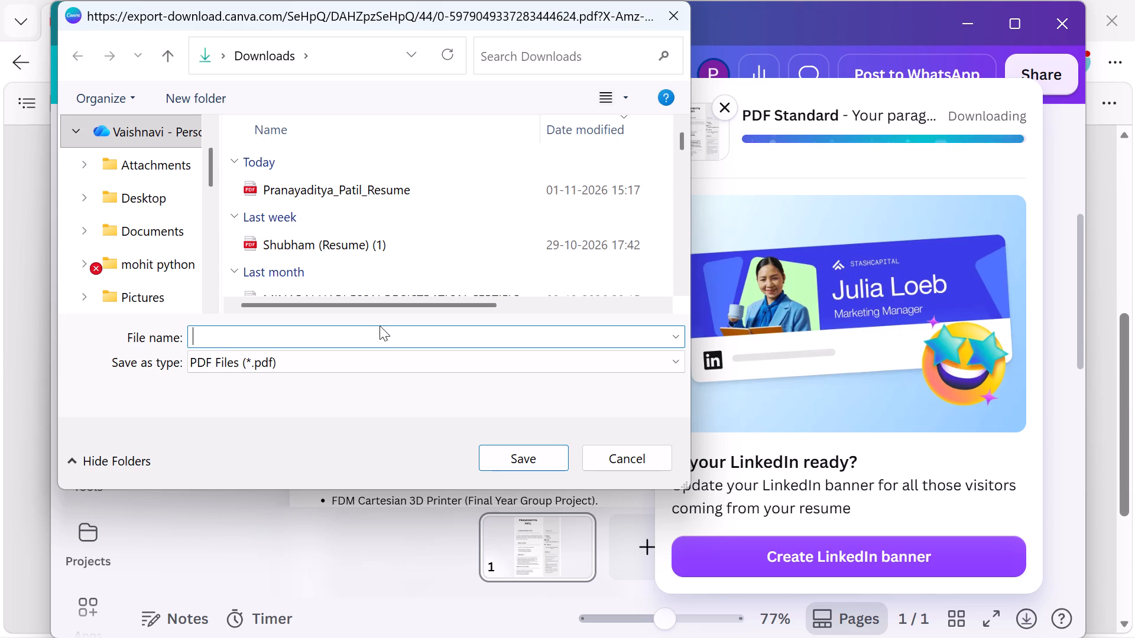
click(367, 334)
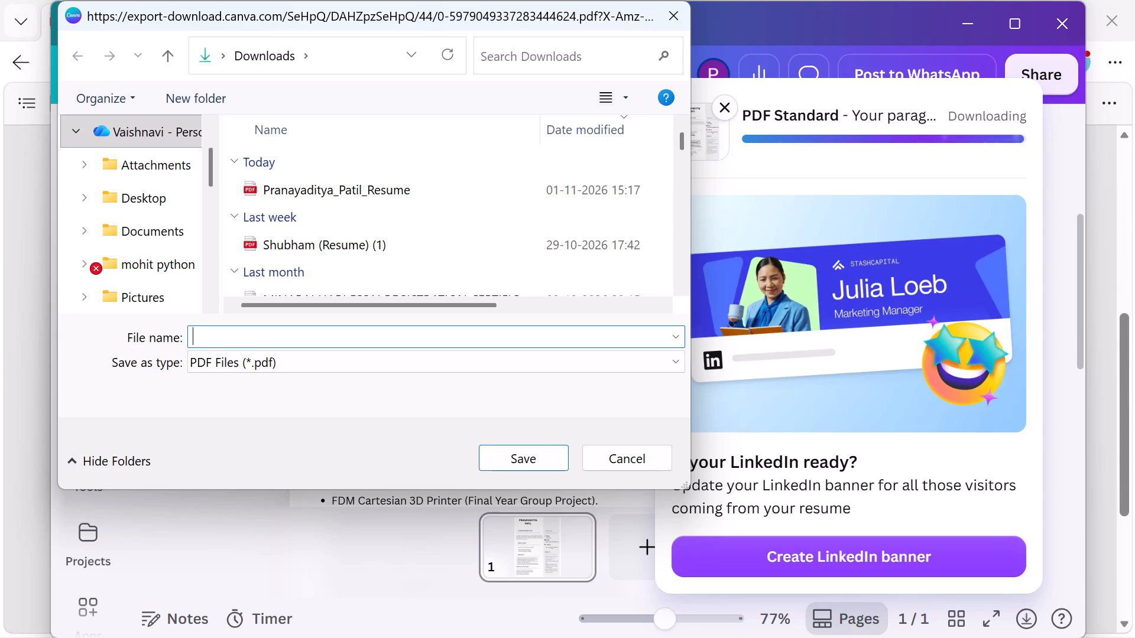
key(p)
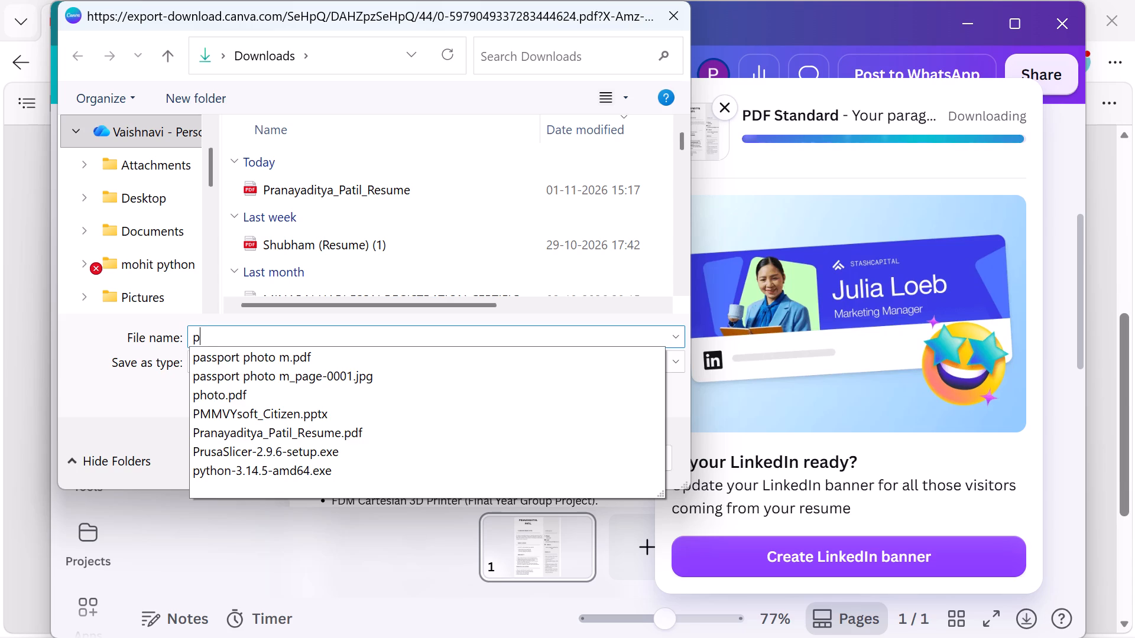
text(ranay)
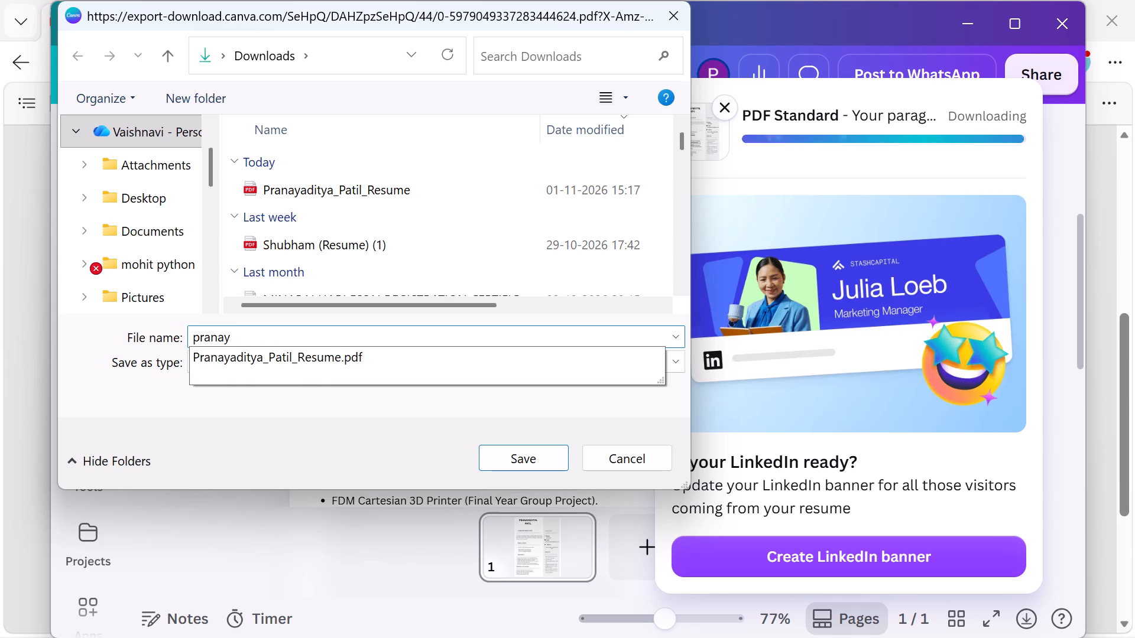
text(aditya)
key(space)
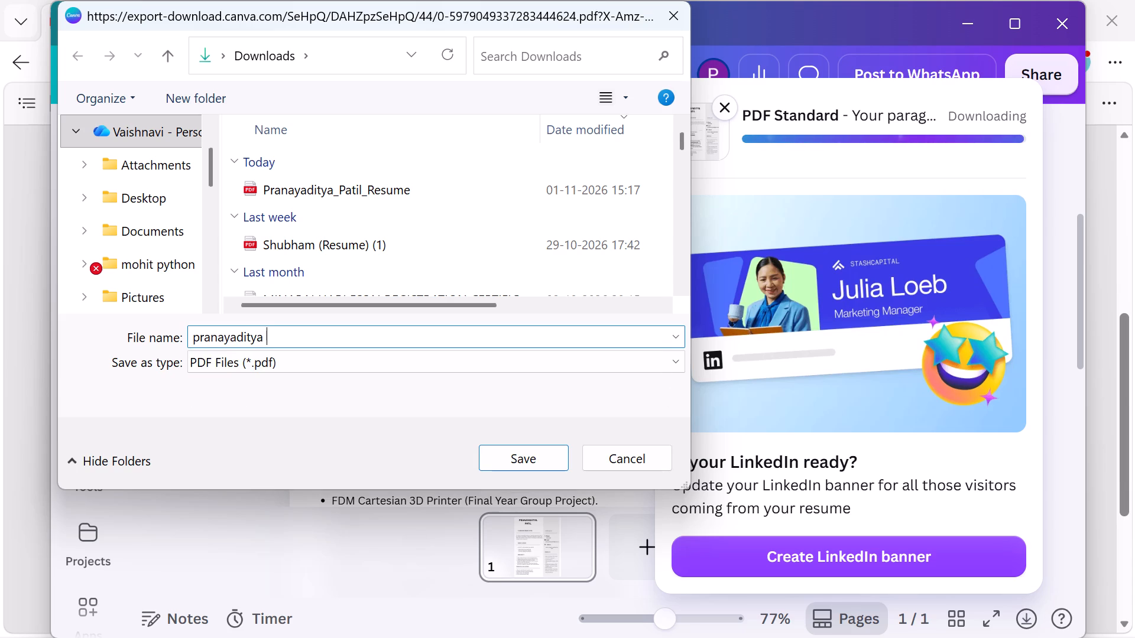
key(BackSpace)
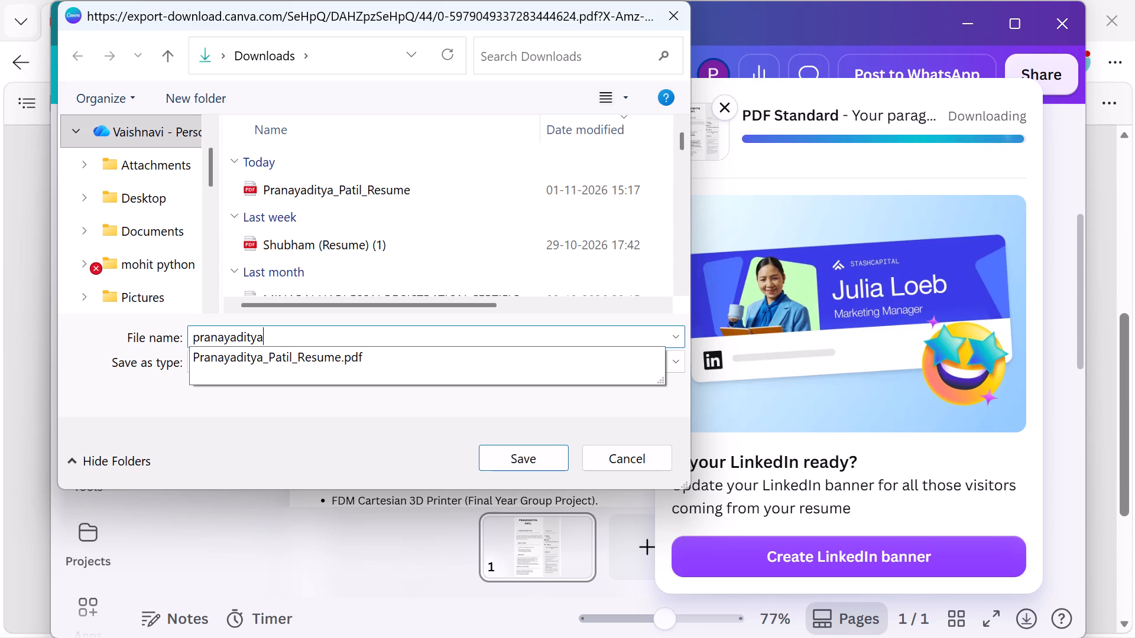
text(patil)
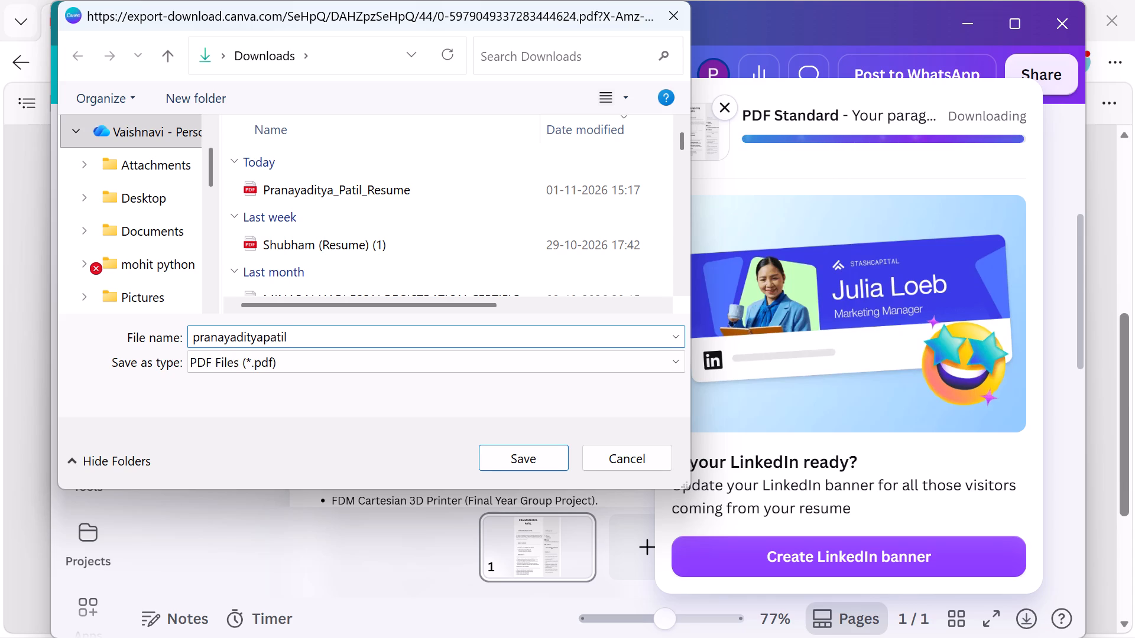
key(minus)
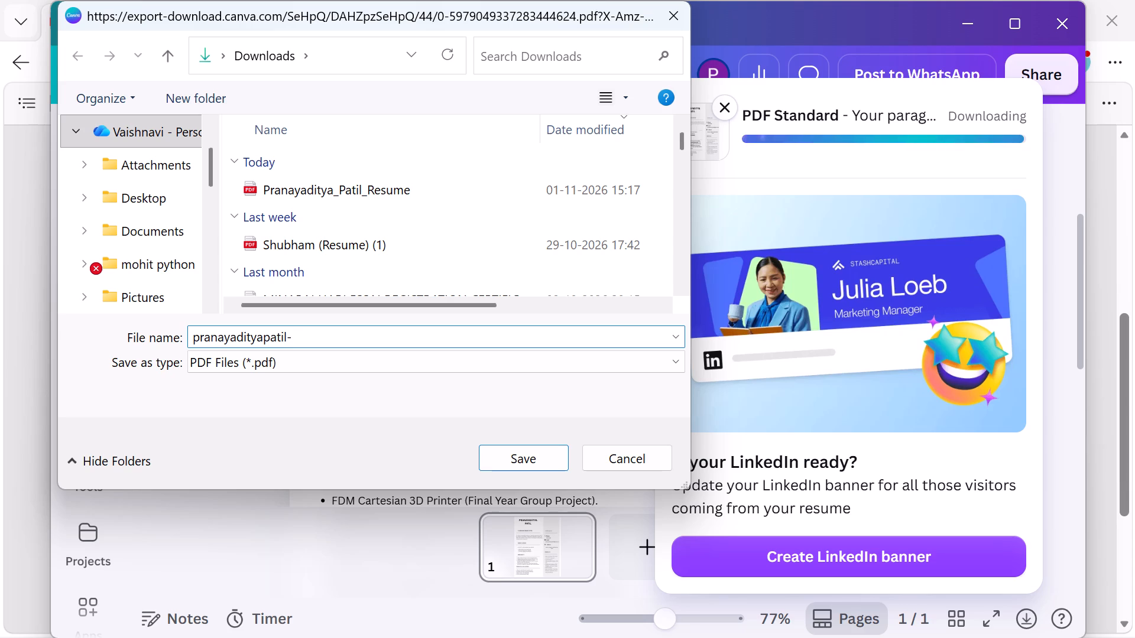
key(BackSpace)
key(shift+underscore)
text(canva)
click(530, 455)
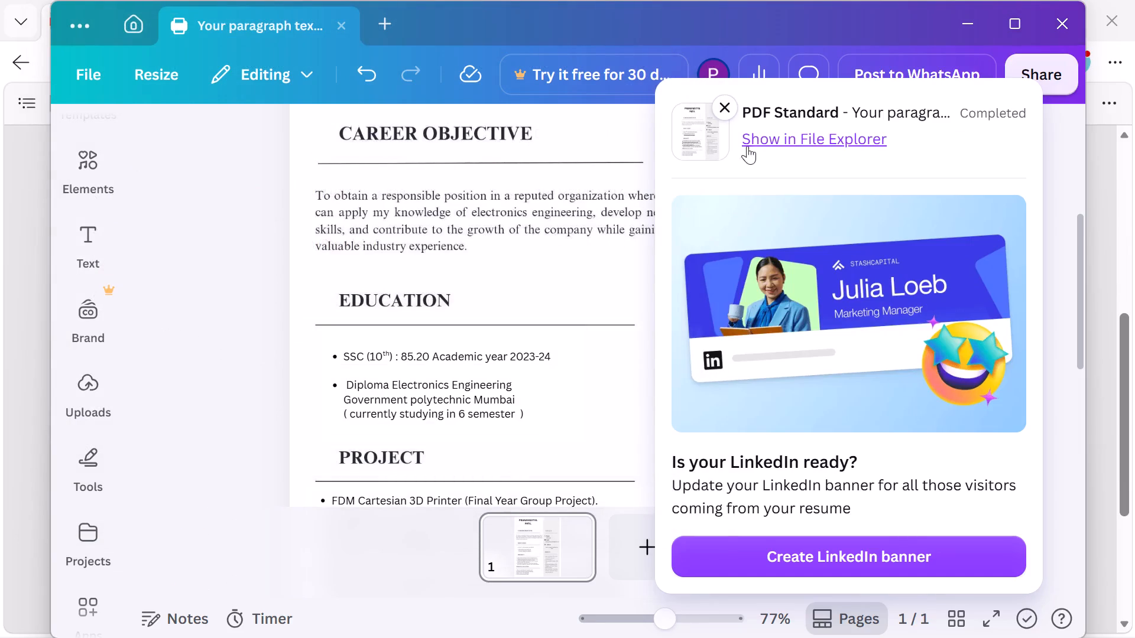
click(724, 116)
Start another PDF download of the résumé with the Print preset and the RGB (best for digital use) color profile.
click(1036, 70)
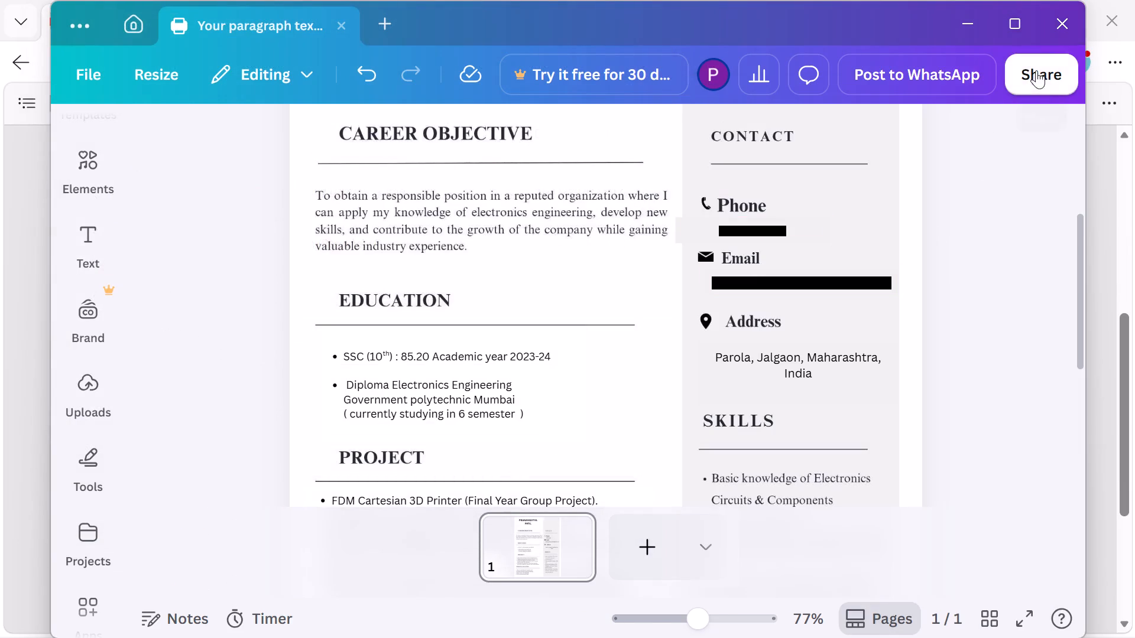
scroll(735, 427, down, 1)
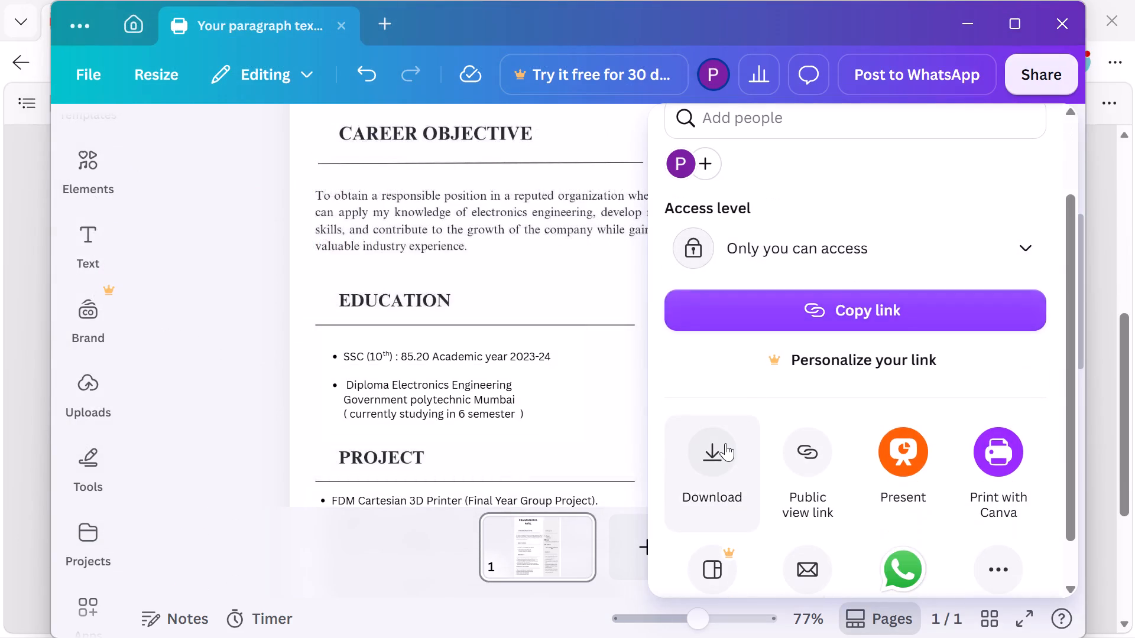
click(725, 443)
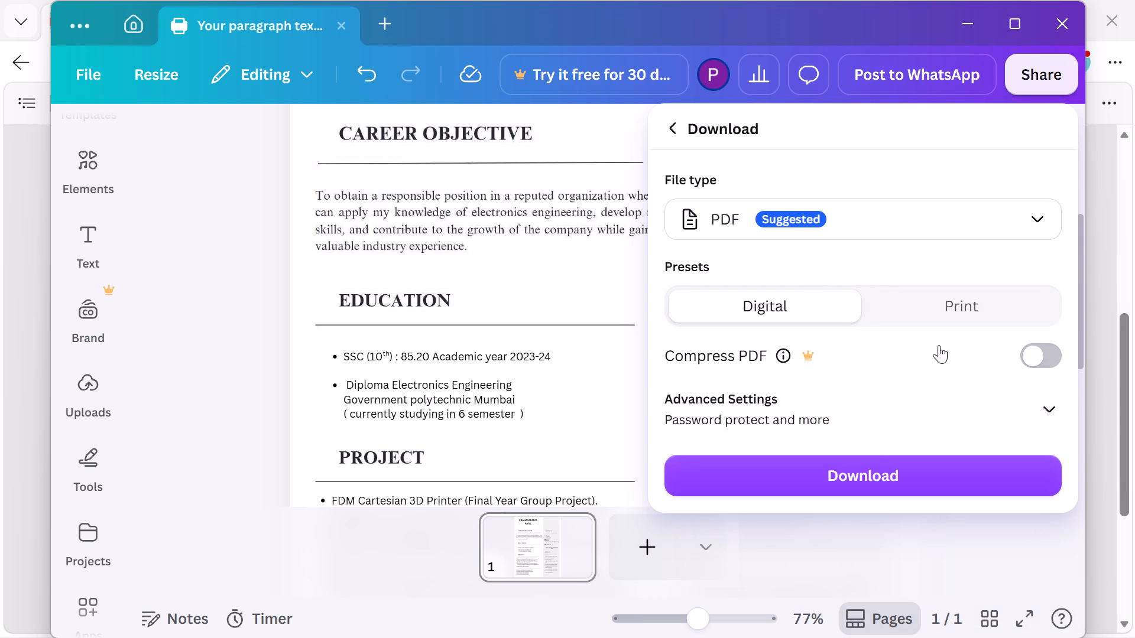
click(951, 311)
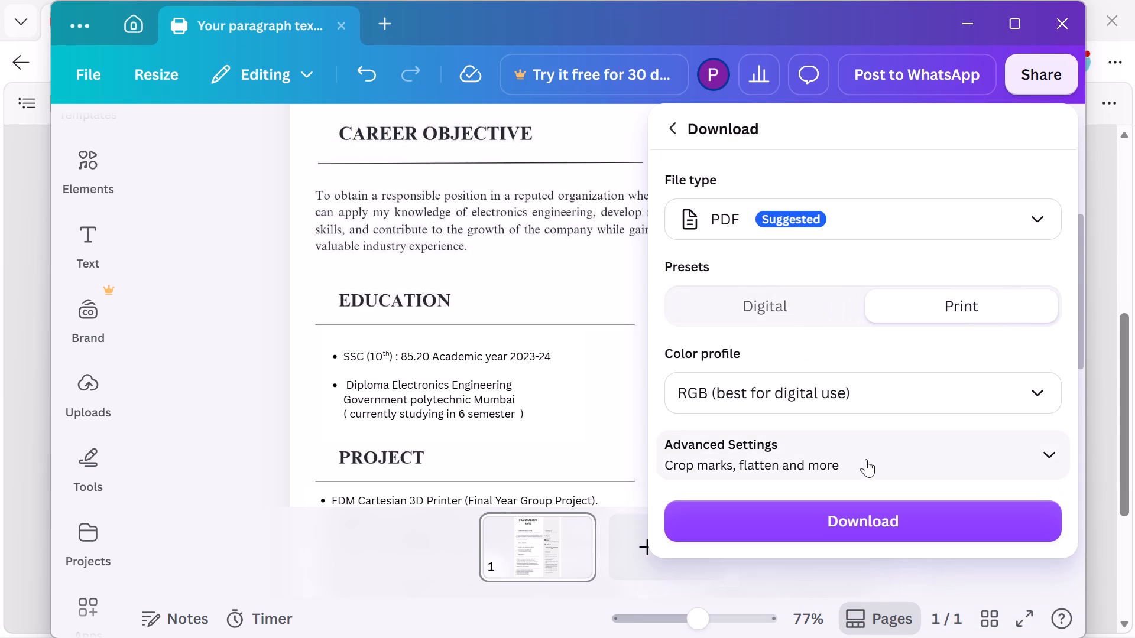
click(1036, 390)
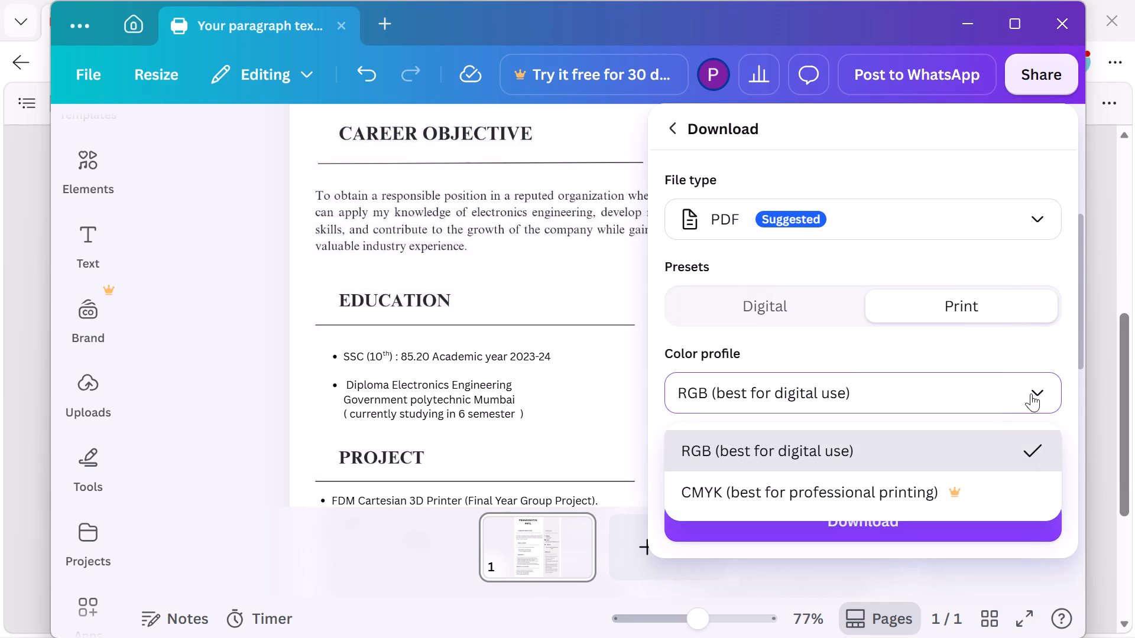
click(913, 462)
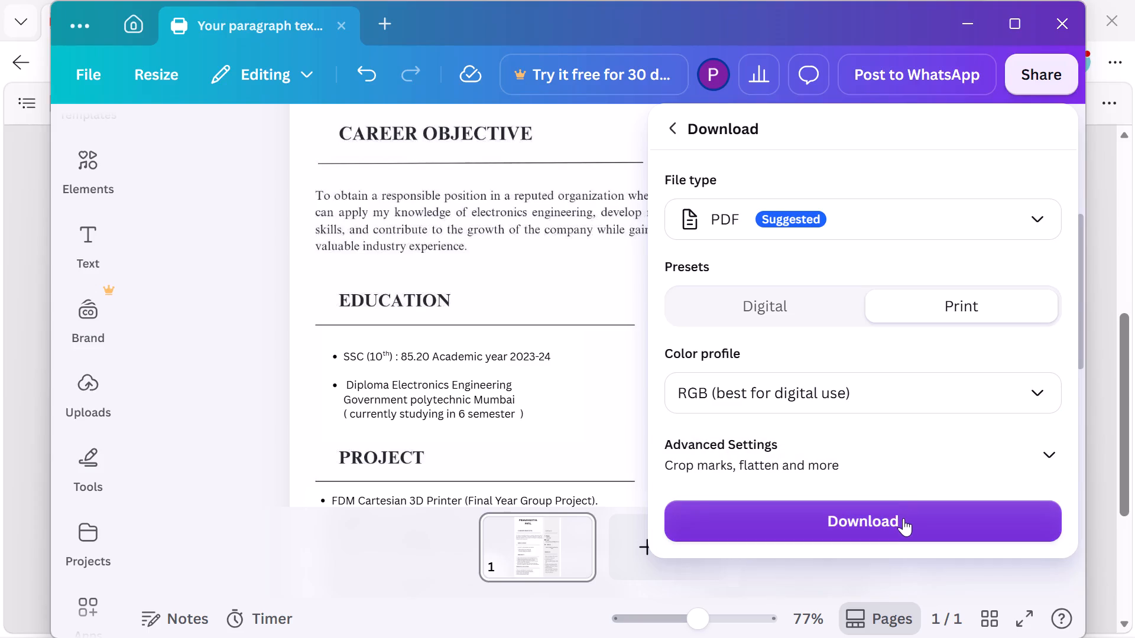
click(906, 509)
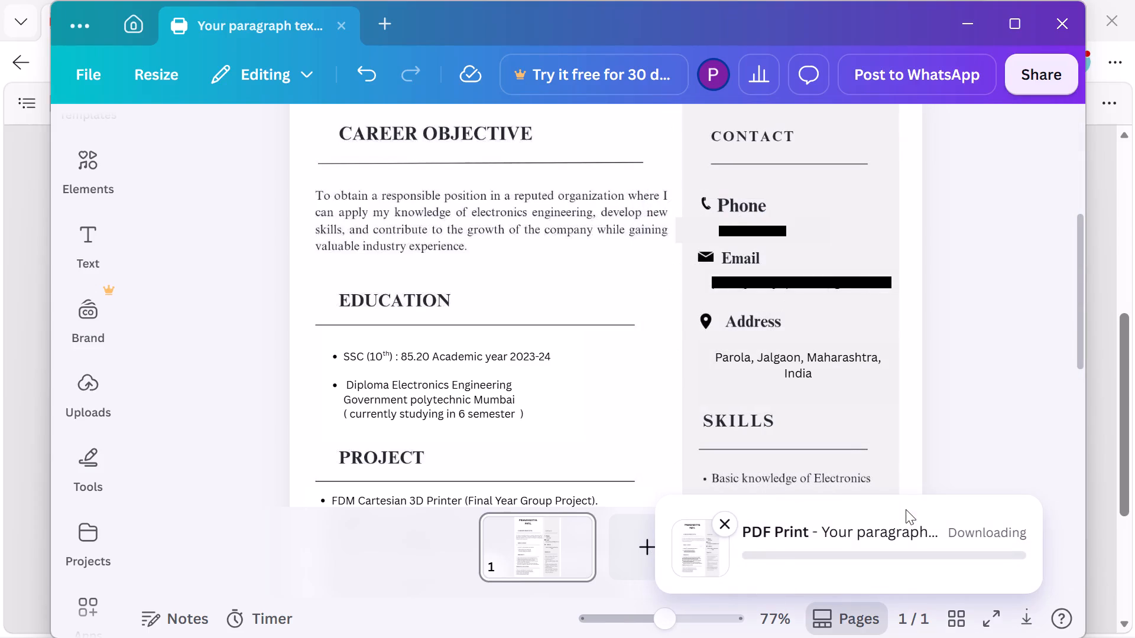
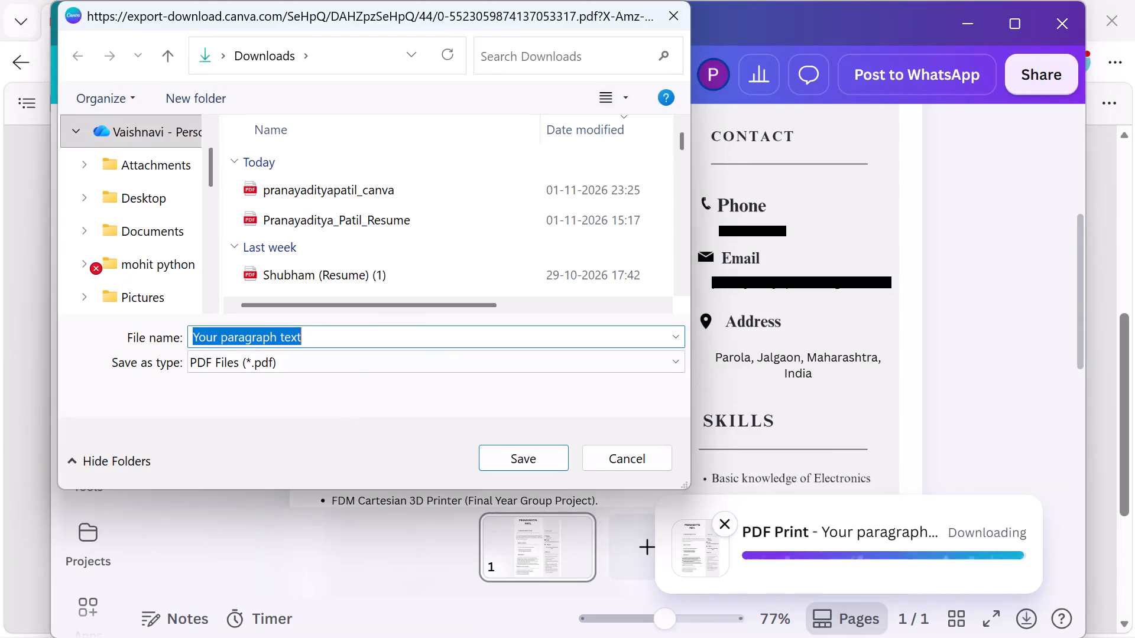
key(BackSpace)
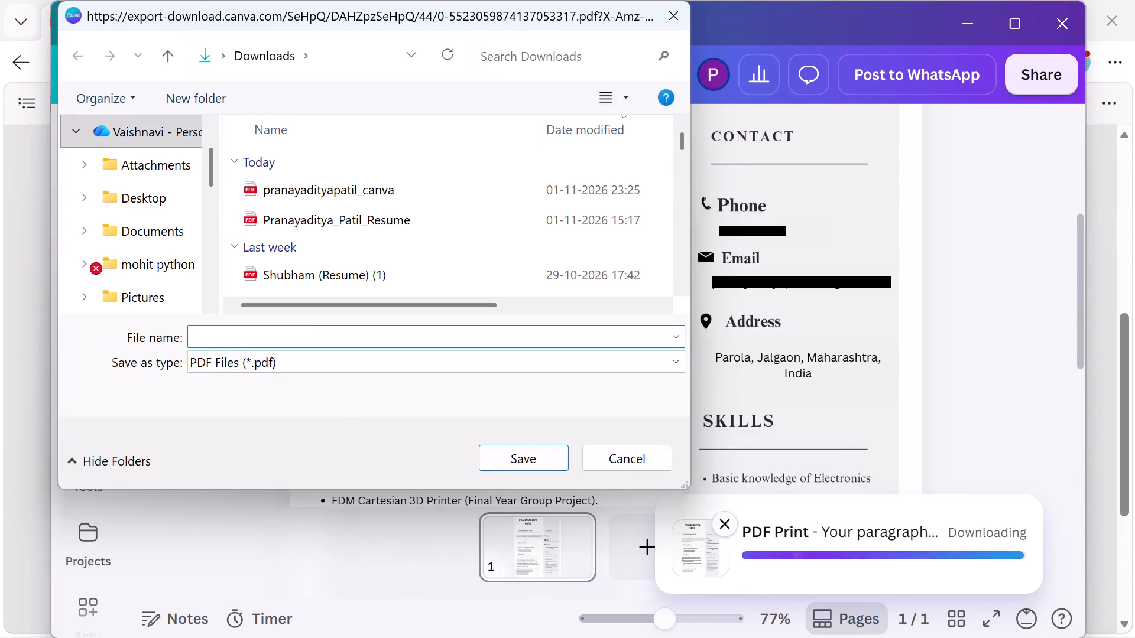
text(resume)
key(space)
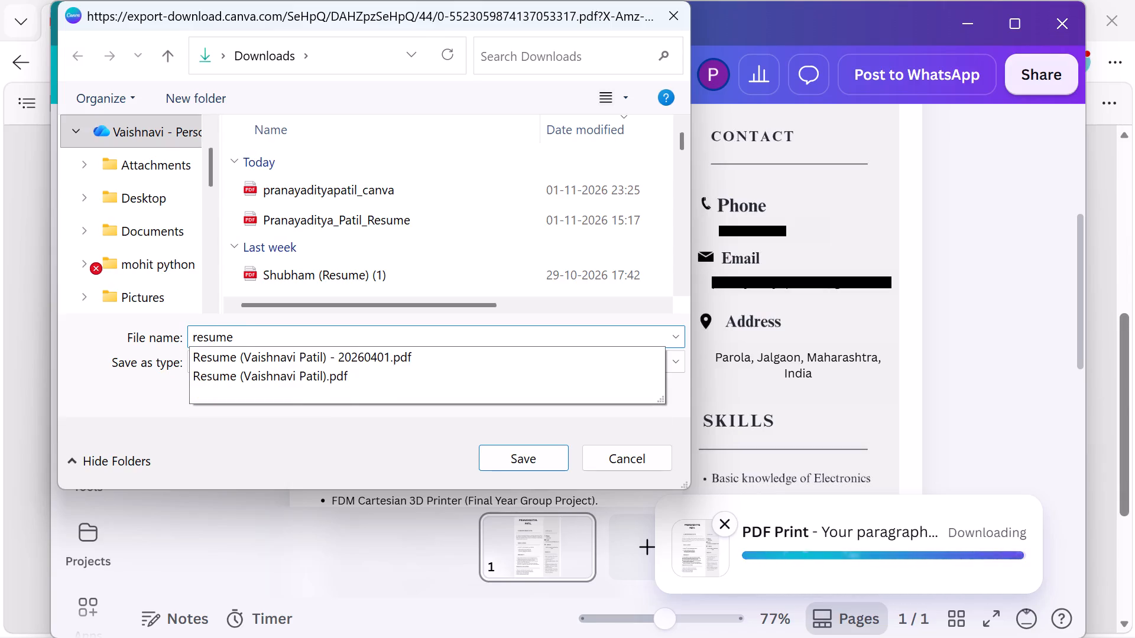
key(BackSpace)
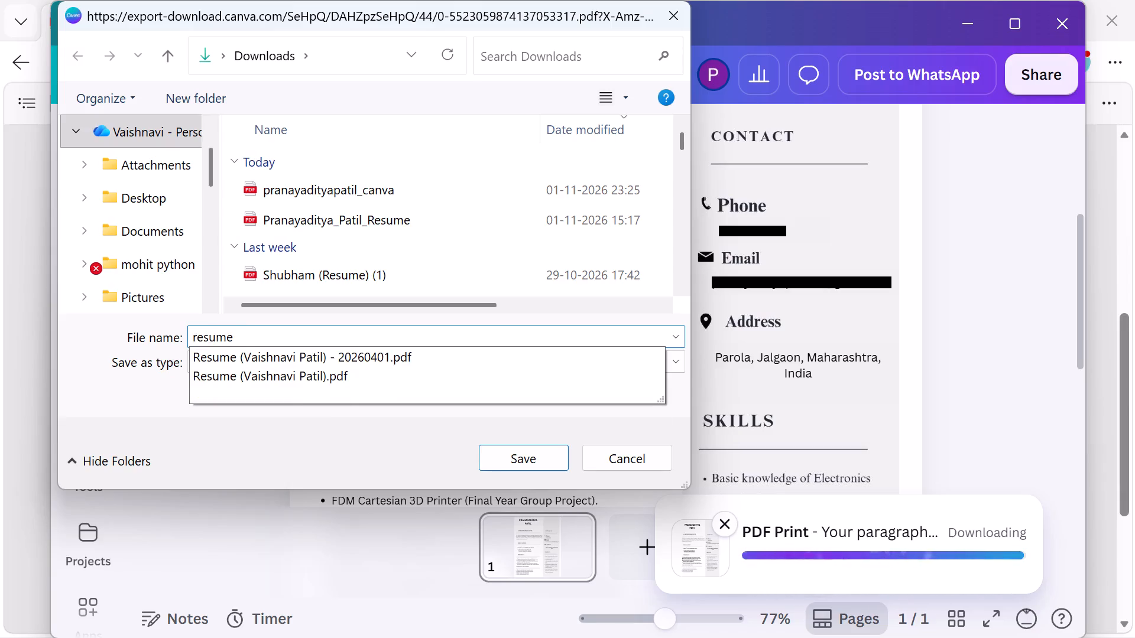
key(shift+underscore)
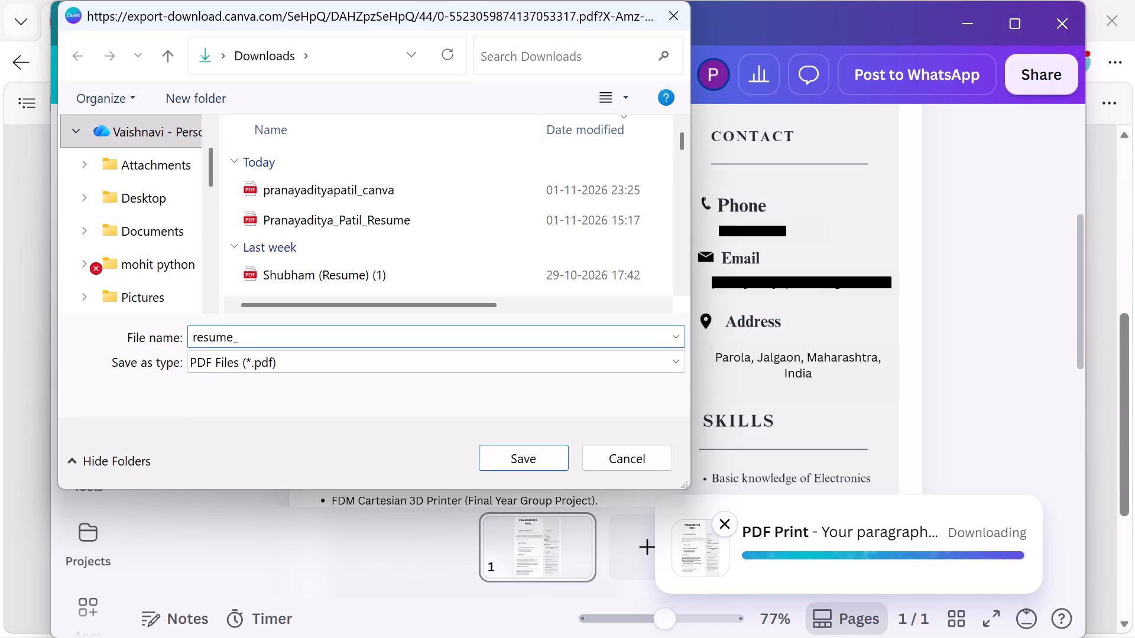